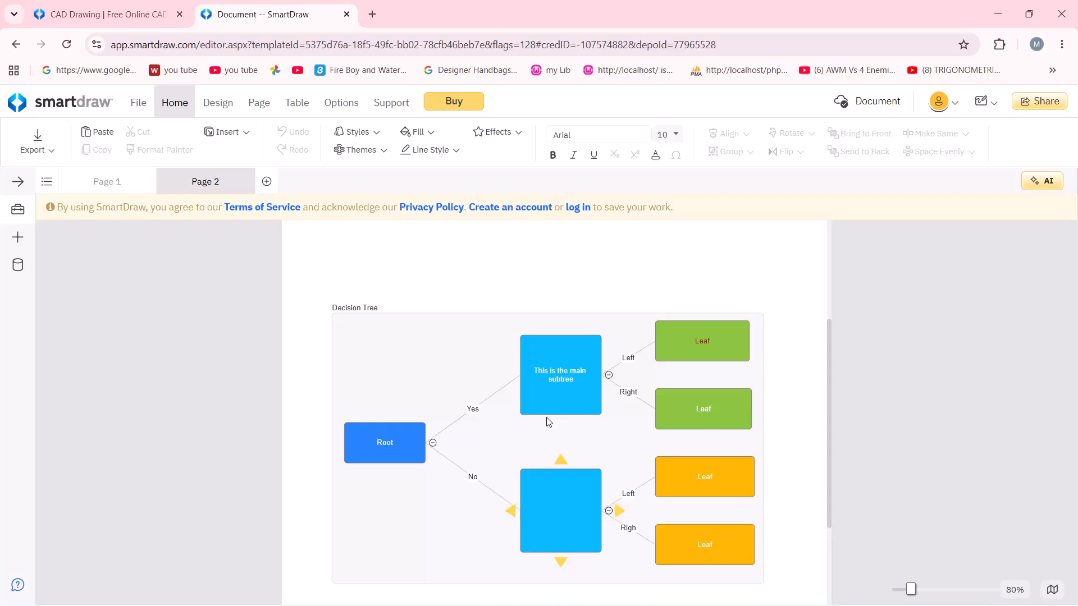
Insert a horizontal swimlane container with 4 lanes on Page 2, over the decision tree.
scroll(615, 420, down, 1)
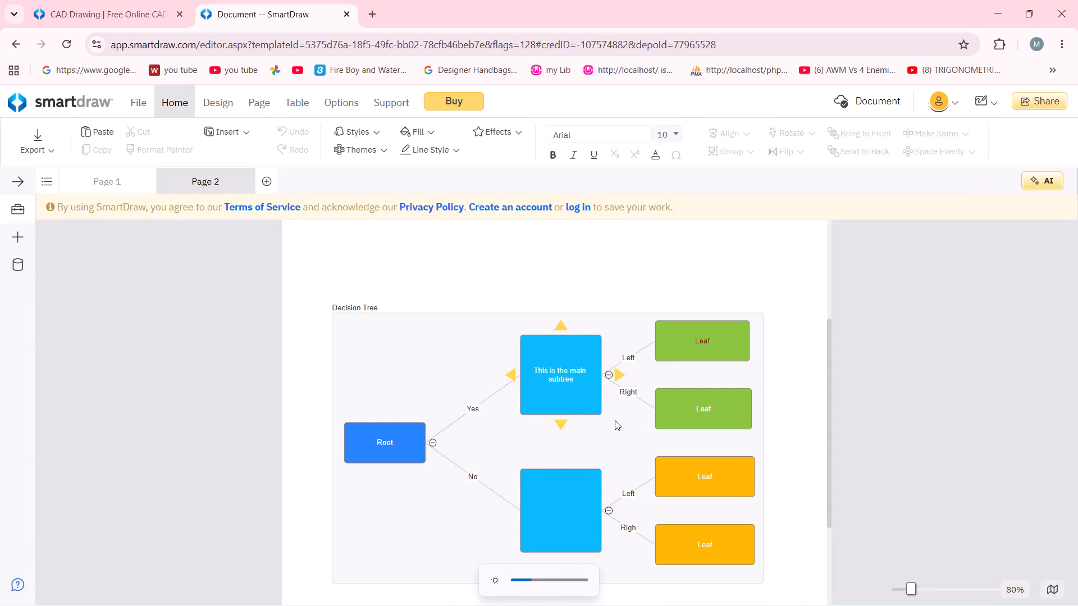
scroll(615, 420, down, 1)
scroll(615, 420, up, 1)
scroll(875, 314, down, 1)
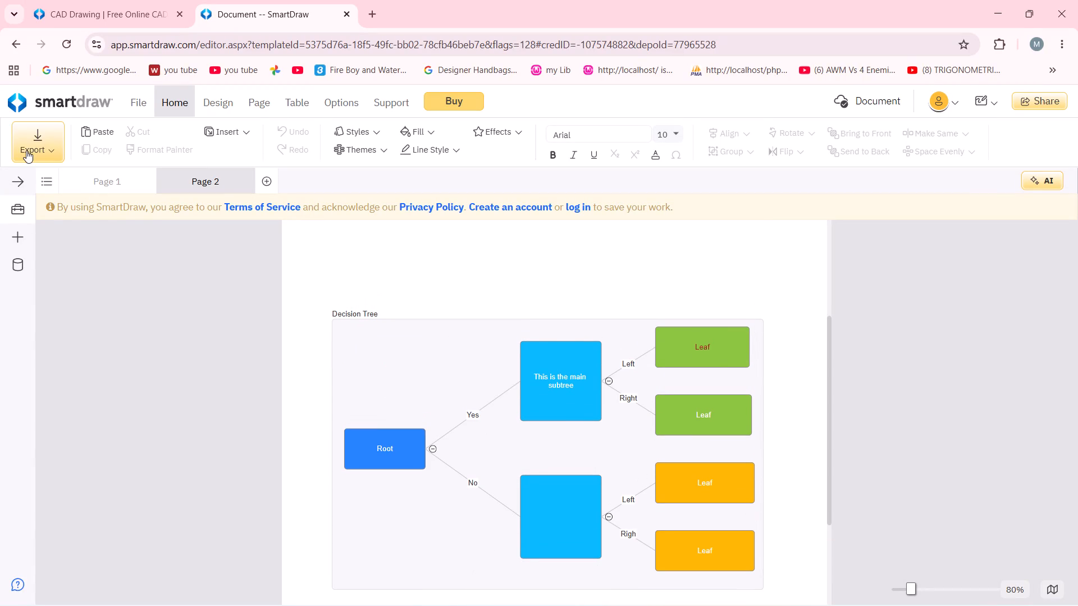
click(21, 181)
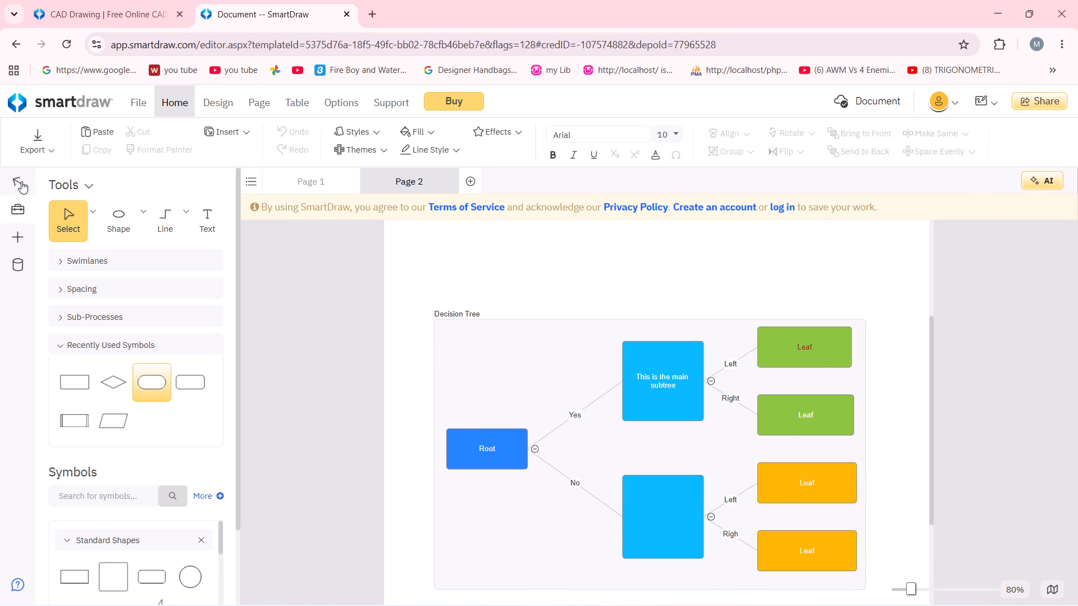
click(123, 265)
click(79, 277)
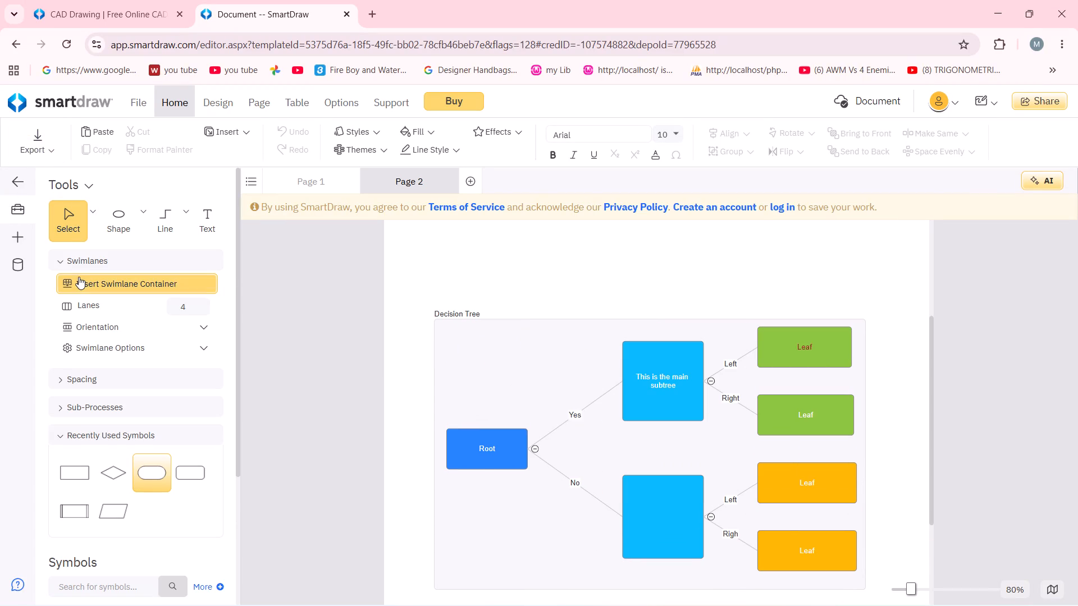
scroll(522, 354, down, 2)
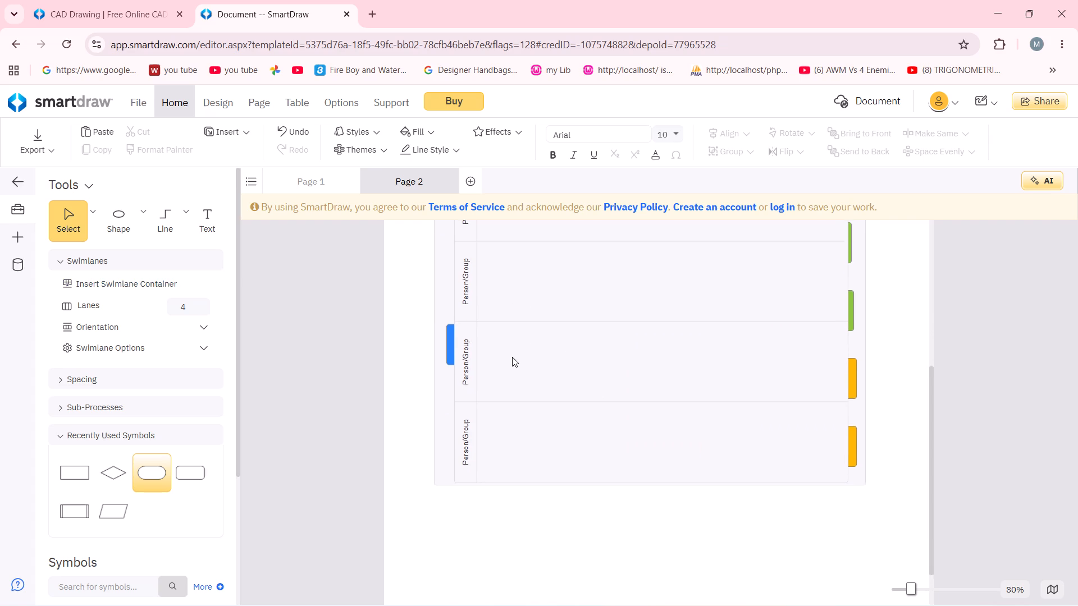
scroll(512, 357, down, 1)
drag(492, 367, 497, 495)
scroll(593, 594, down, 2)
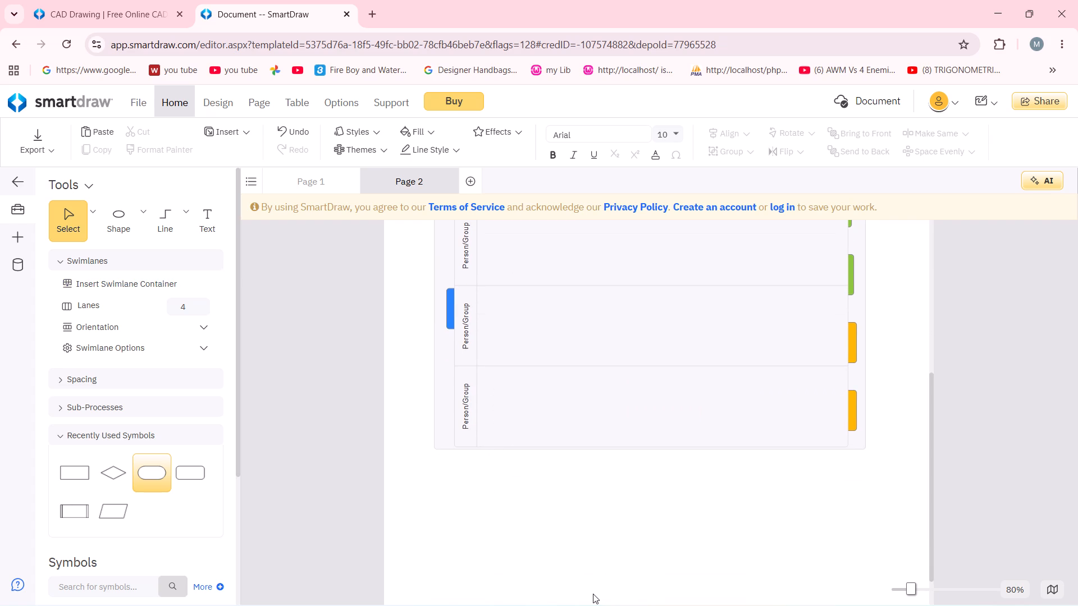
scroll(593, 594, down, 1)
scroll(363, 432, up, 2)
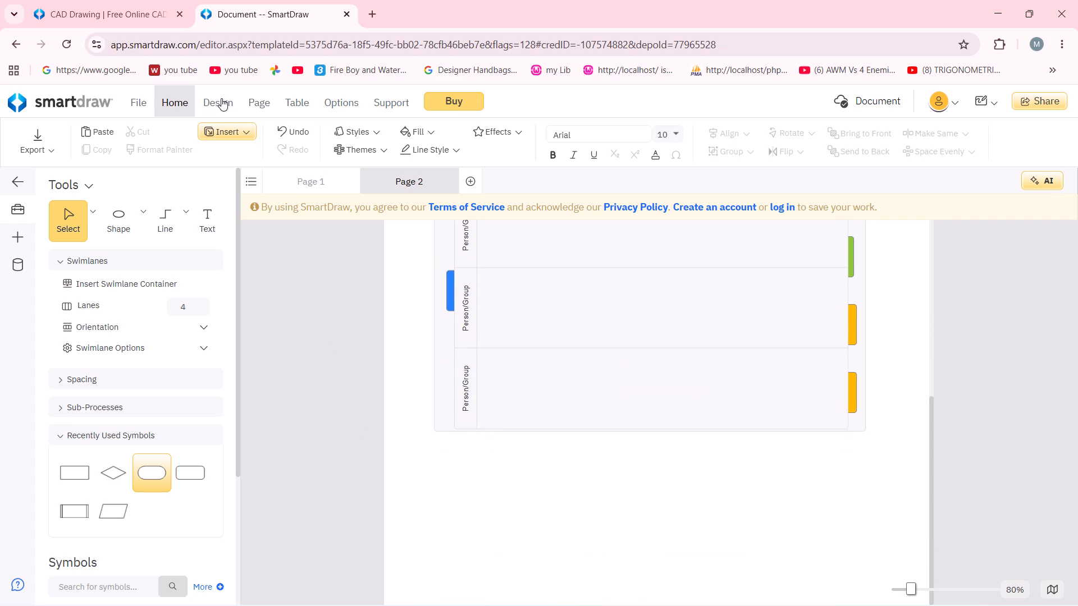
Remove the blank pages from Page 2's work area, keeping the Autogrow option.
click(221, 98)
click(270, 100)
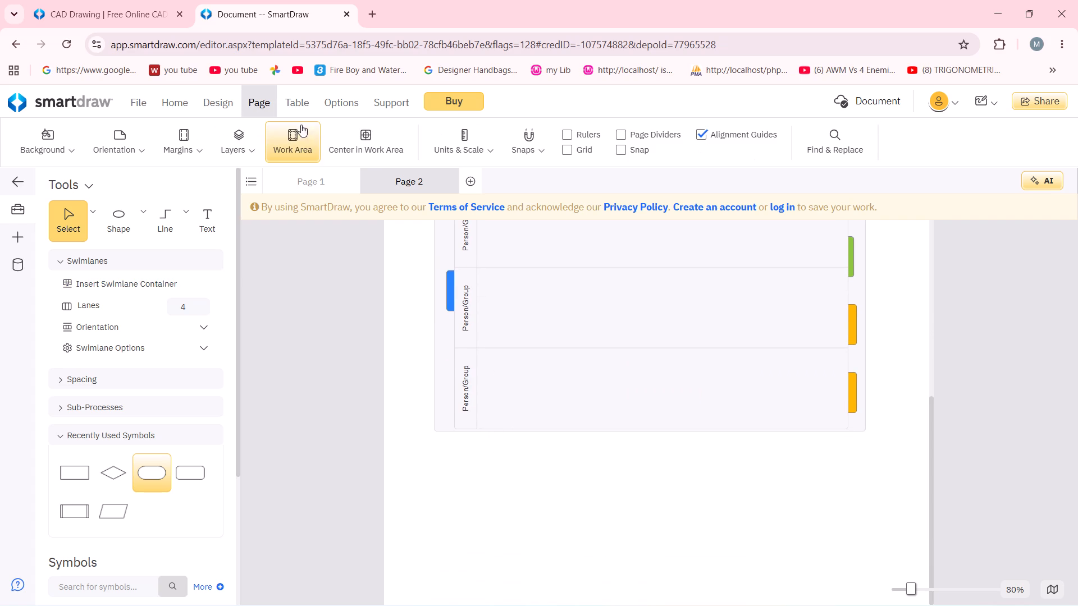
click(283, 153)
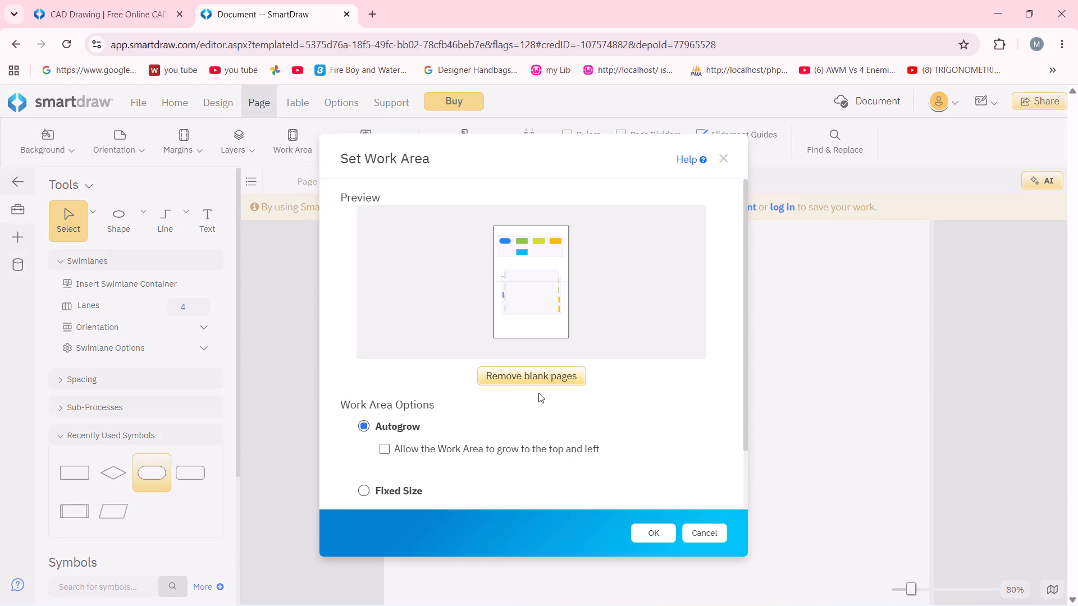
click(536, 377)
click(643, 540)
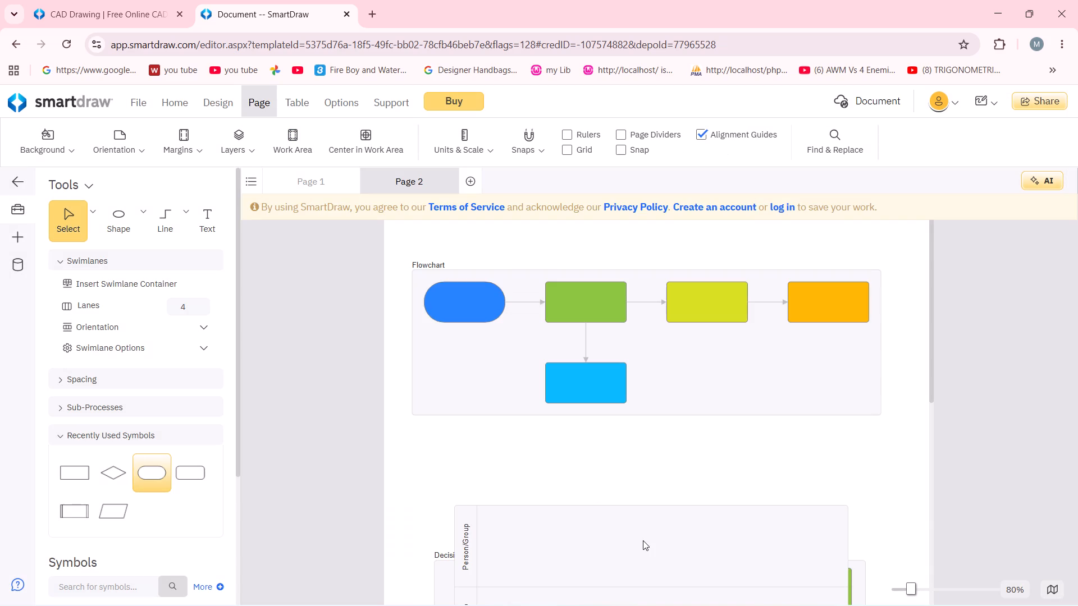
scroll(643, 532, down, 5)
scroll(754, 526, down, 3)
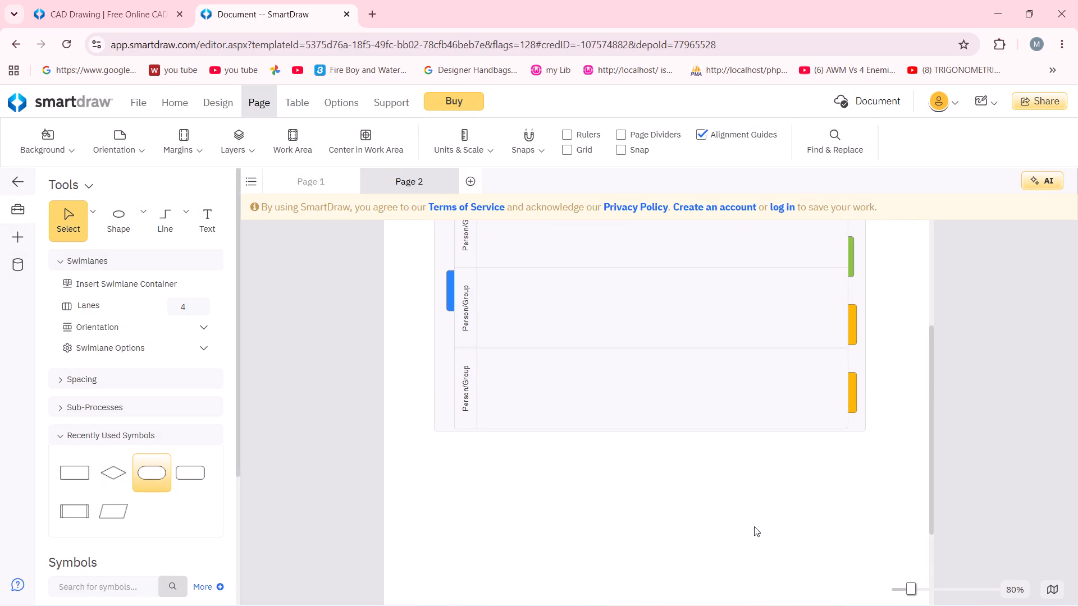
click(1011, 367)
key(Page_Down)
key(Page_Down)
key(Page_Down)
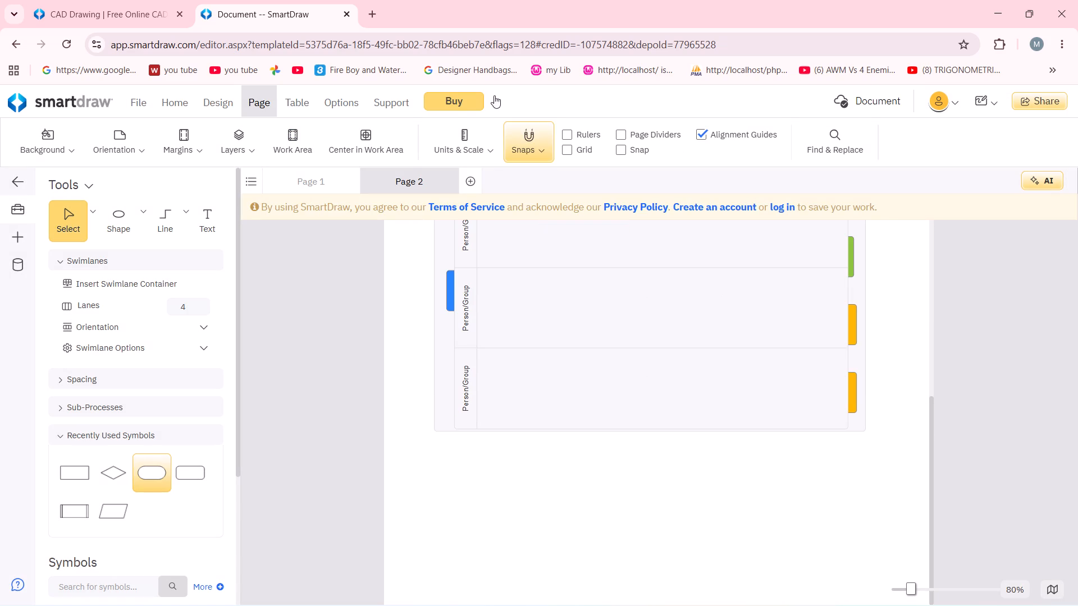
Add a new page to the document after Page 2.
click(479, 180)
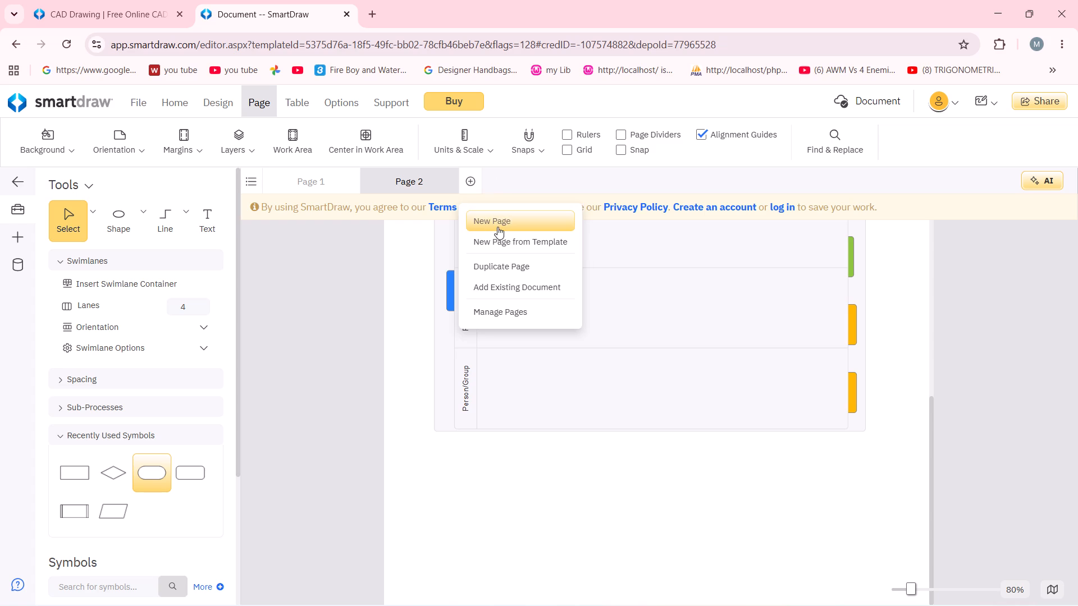
click(497, 227)
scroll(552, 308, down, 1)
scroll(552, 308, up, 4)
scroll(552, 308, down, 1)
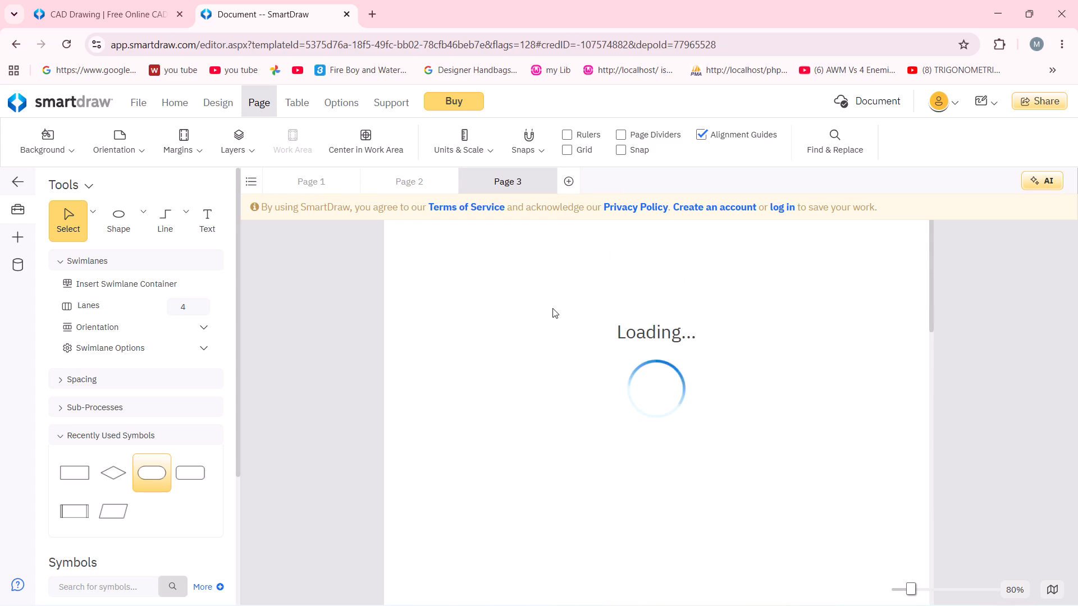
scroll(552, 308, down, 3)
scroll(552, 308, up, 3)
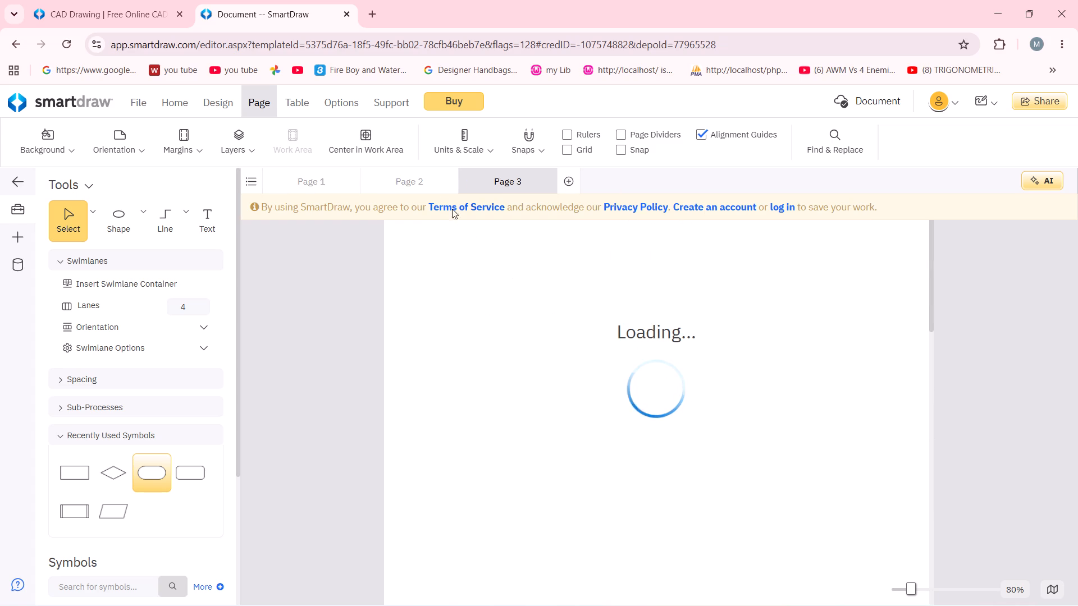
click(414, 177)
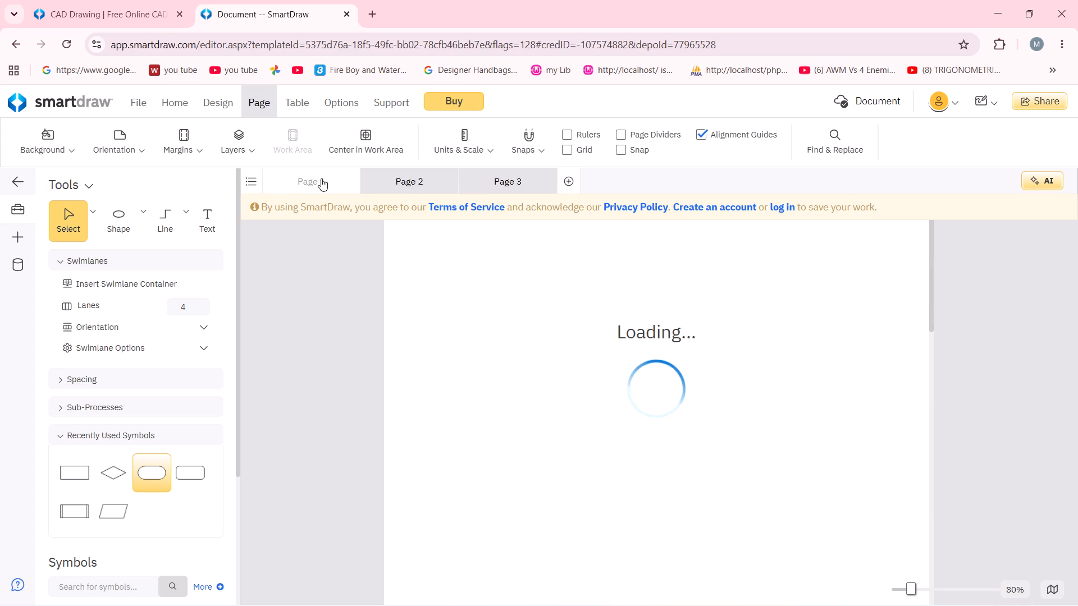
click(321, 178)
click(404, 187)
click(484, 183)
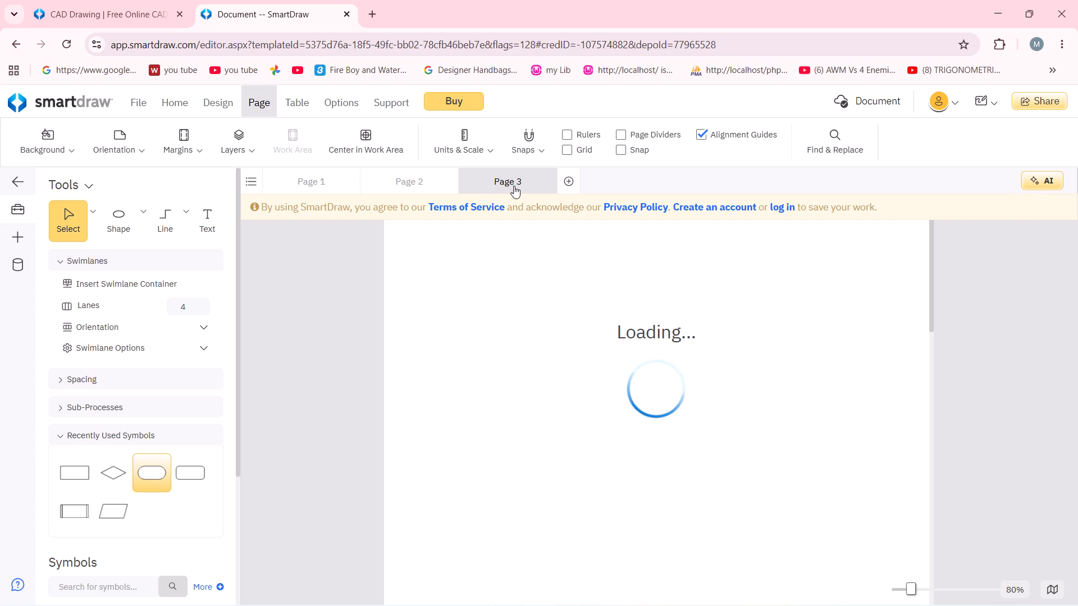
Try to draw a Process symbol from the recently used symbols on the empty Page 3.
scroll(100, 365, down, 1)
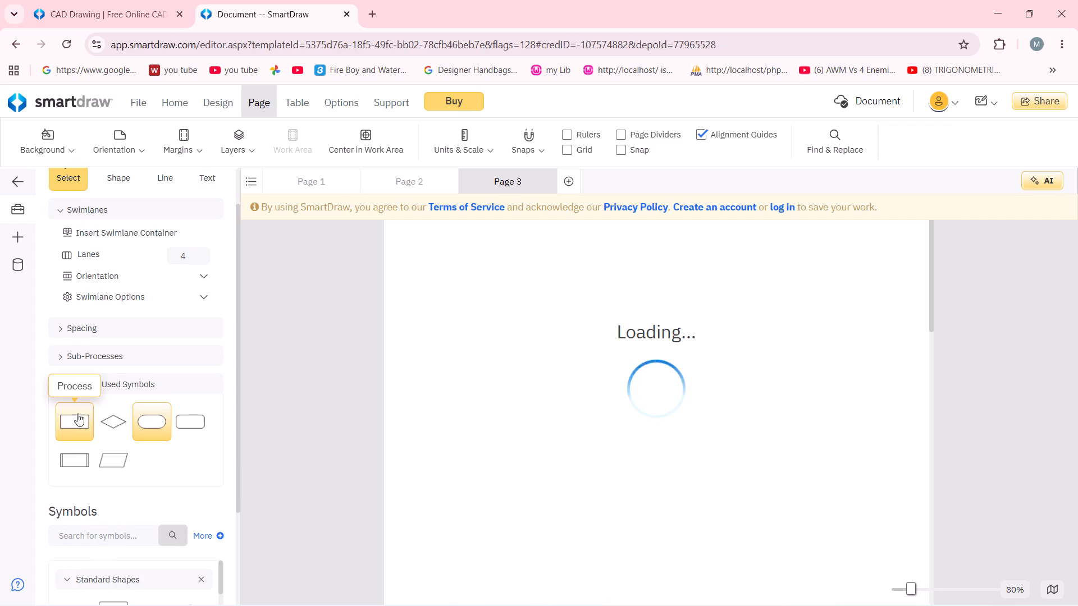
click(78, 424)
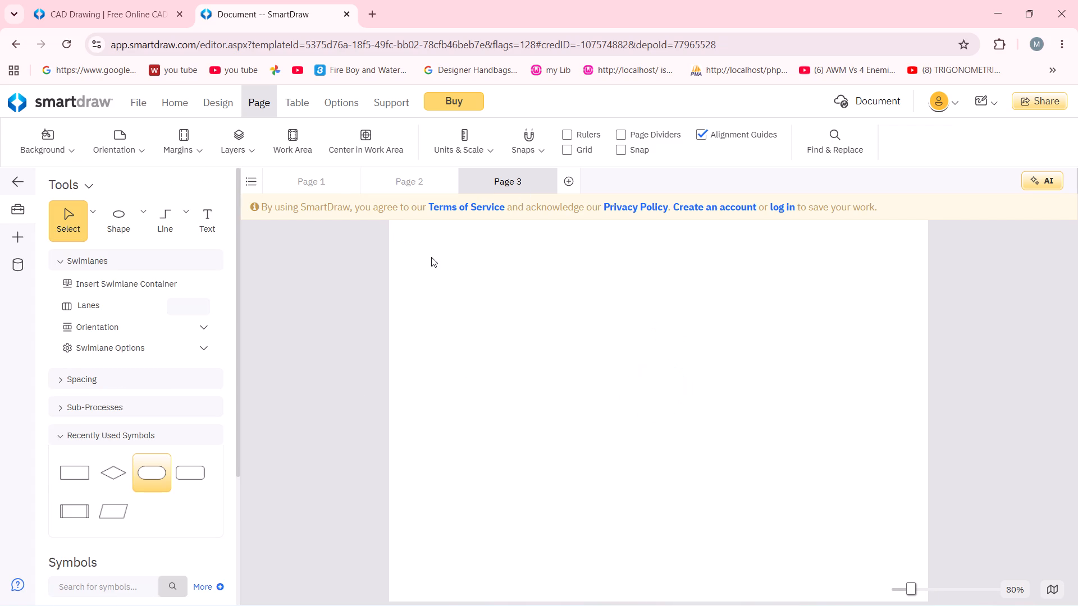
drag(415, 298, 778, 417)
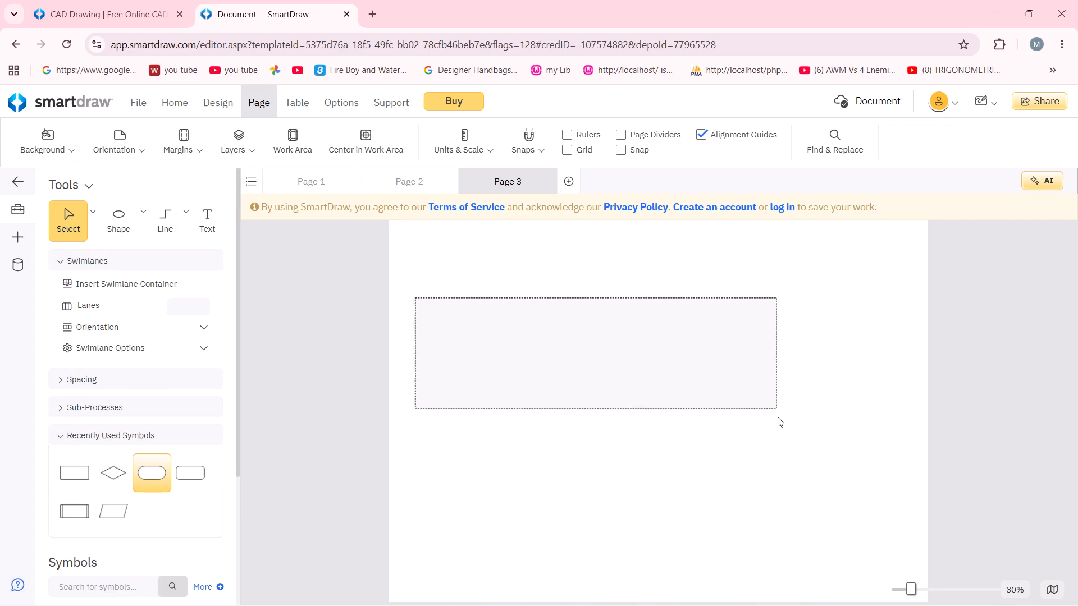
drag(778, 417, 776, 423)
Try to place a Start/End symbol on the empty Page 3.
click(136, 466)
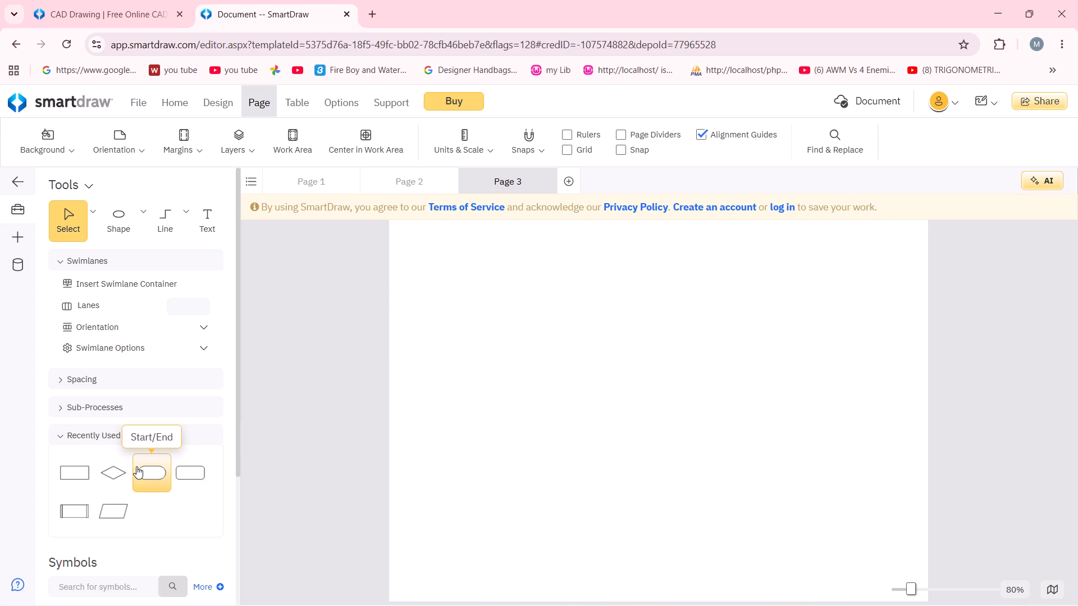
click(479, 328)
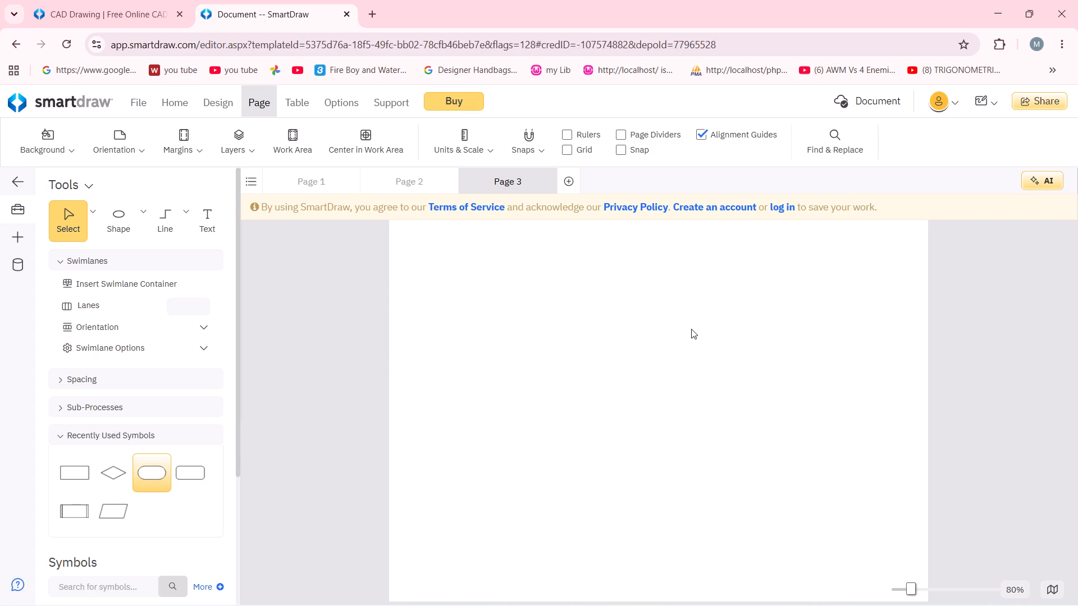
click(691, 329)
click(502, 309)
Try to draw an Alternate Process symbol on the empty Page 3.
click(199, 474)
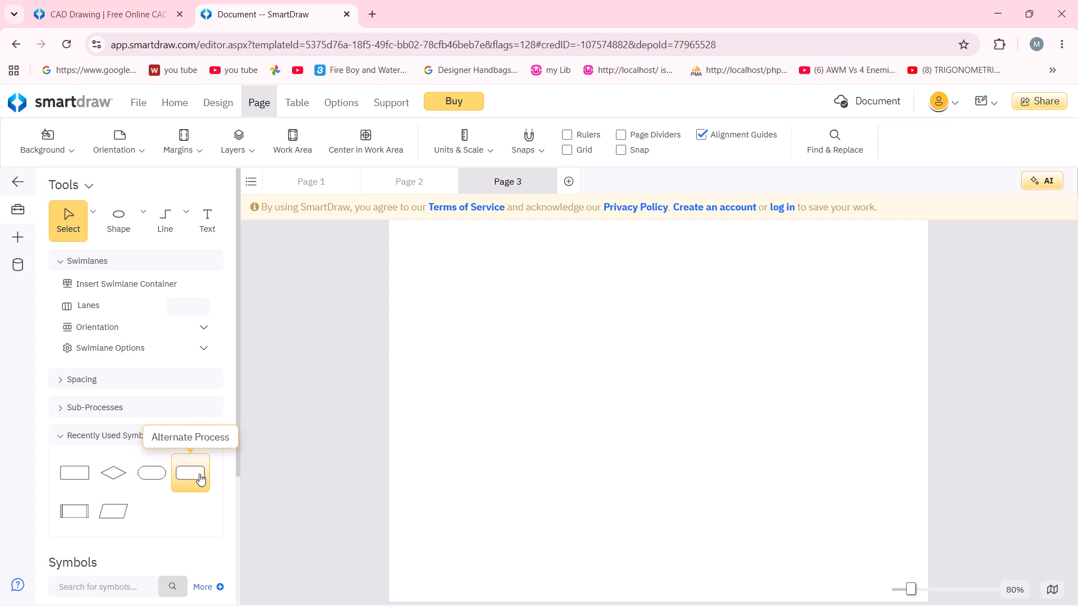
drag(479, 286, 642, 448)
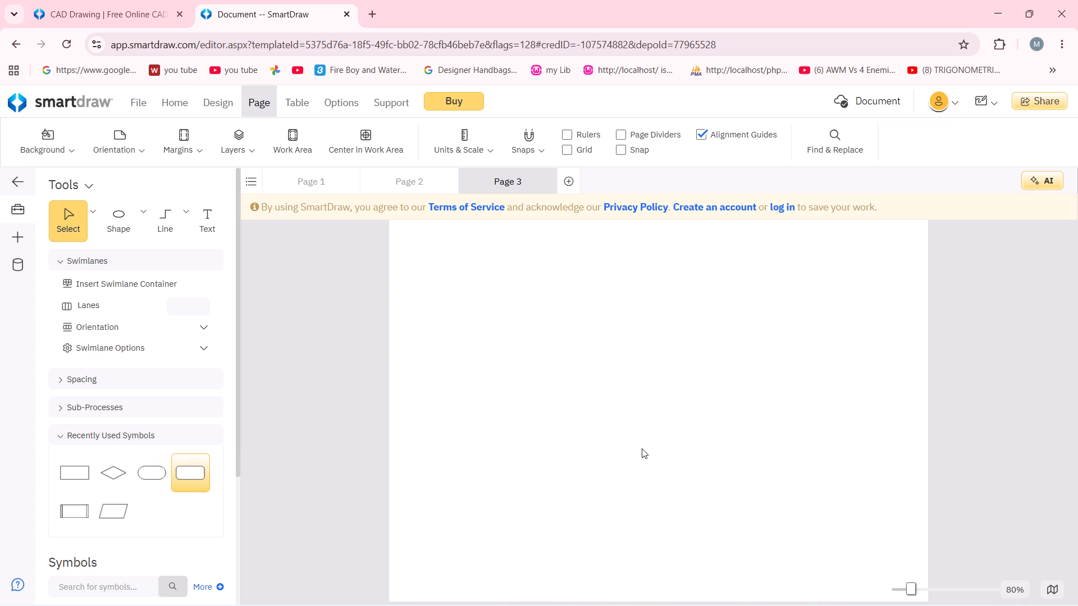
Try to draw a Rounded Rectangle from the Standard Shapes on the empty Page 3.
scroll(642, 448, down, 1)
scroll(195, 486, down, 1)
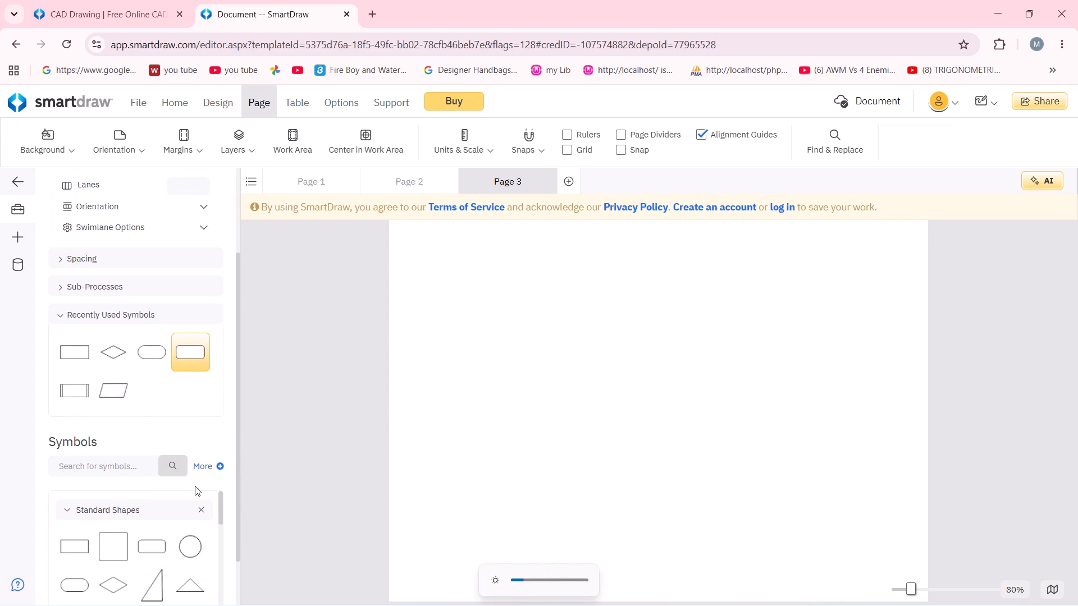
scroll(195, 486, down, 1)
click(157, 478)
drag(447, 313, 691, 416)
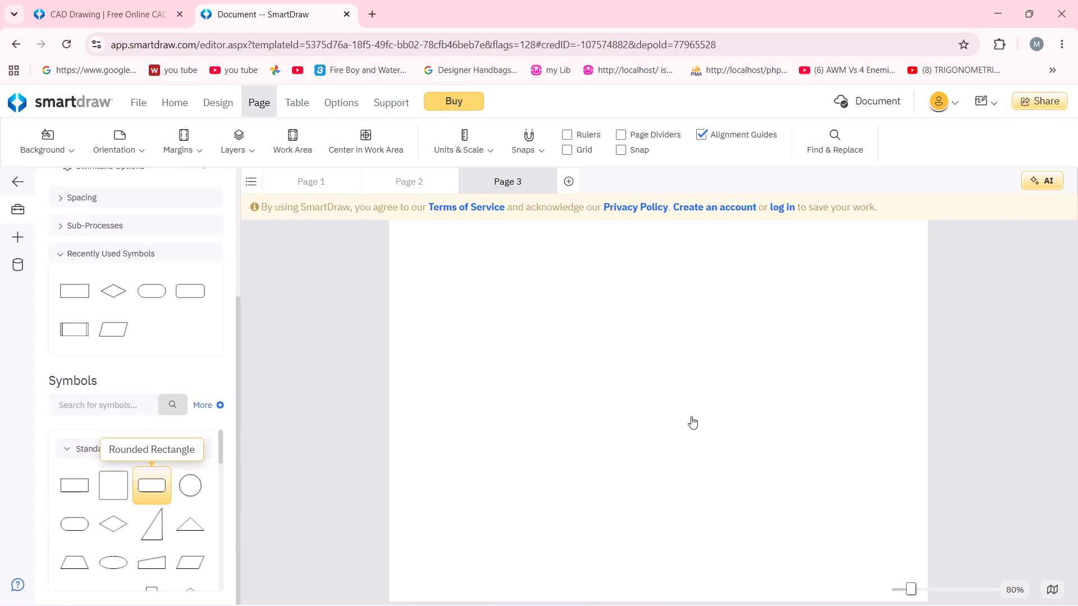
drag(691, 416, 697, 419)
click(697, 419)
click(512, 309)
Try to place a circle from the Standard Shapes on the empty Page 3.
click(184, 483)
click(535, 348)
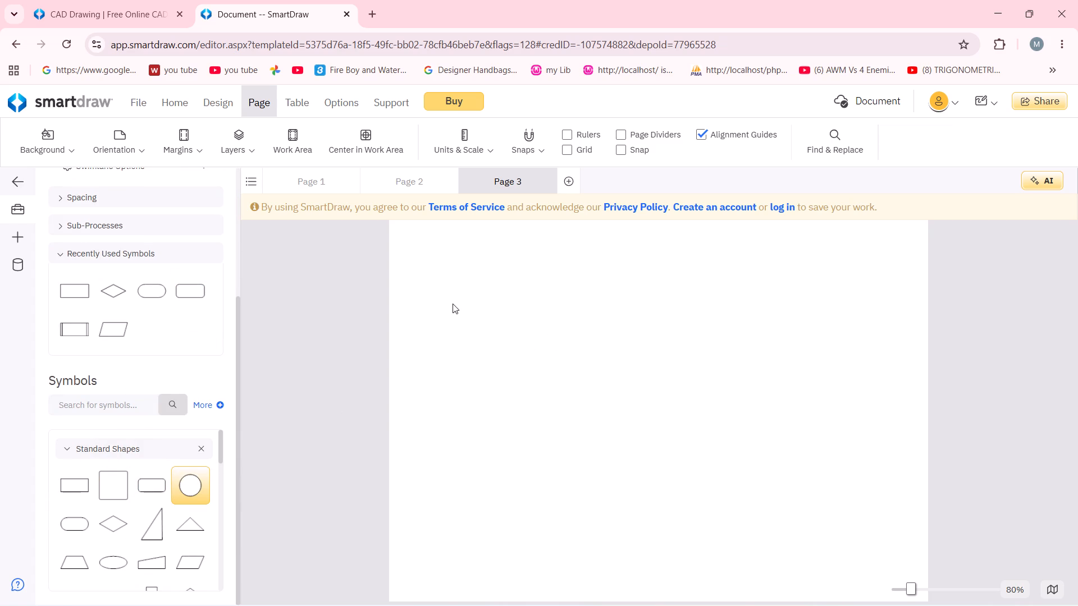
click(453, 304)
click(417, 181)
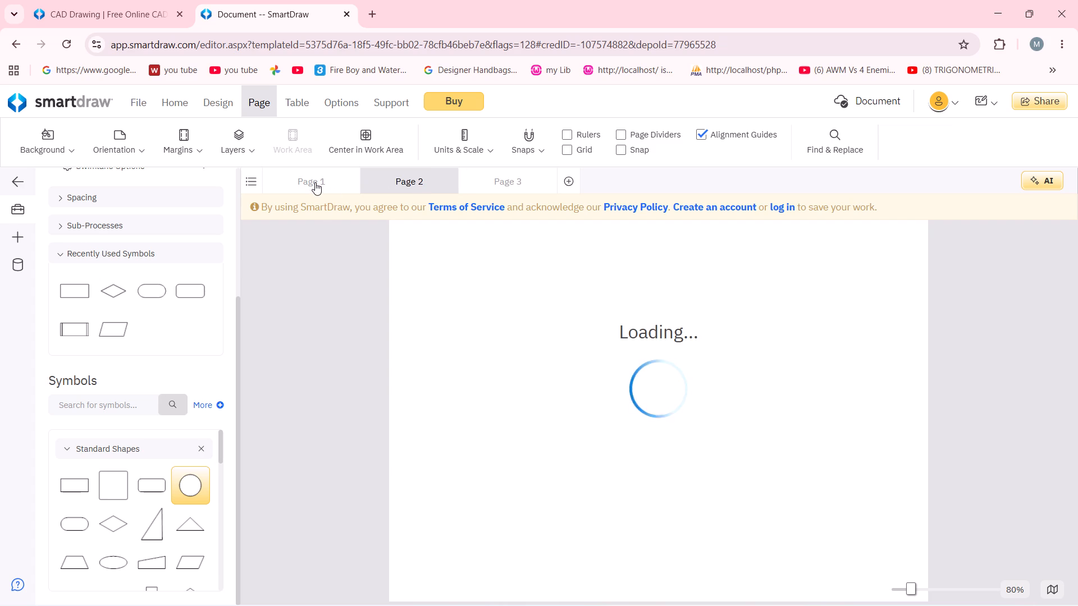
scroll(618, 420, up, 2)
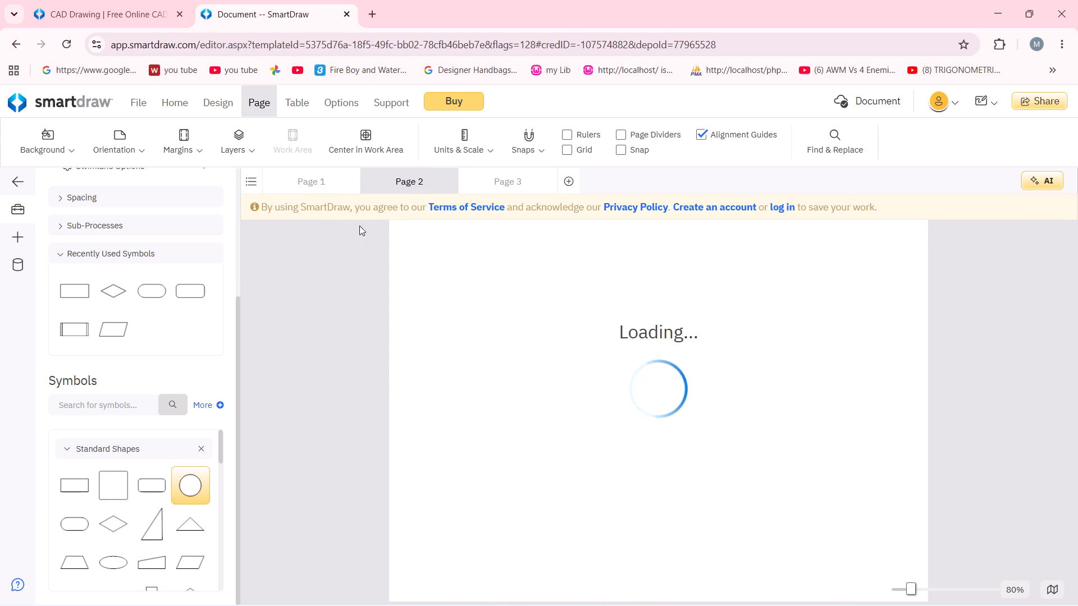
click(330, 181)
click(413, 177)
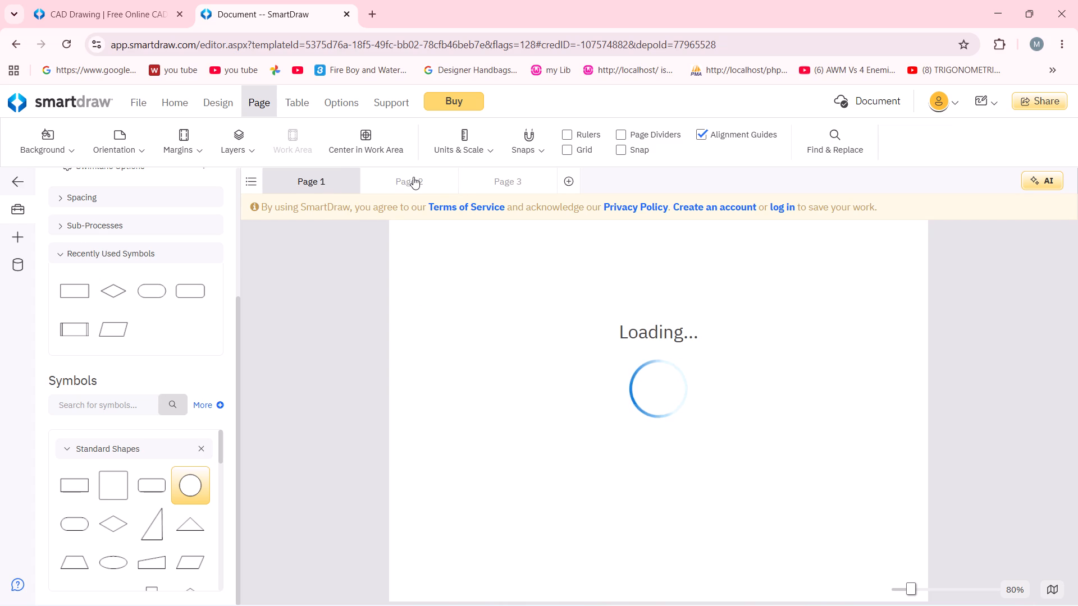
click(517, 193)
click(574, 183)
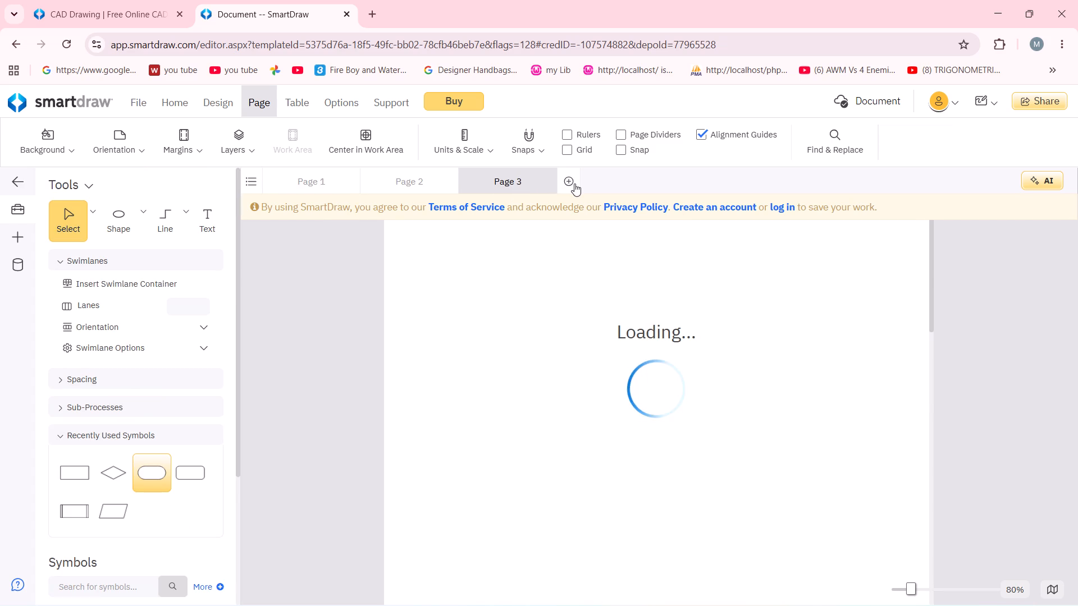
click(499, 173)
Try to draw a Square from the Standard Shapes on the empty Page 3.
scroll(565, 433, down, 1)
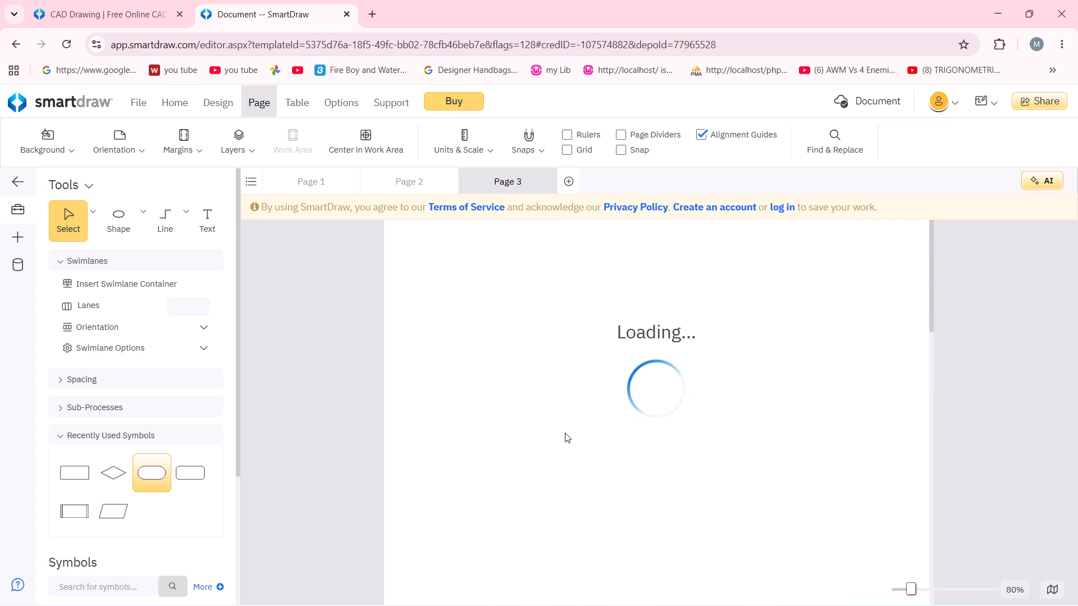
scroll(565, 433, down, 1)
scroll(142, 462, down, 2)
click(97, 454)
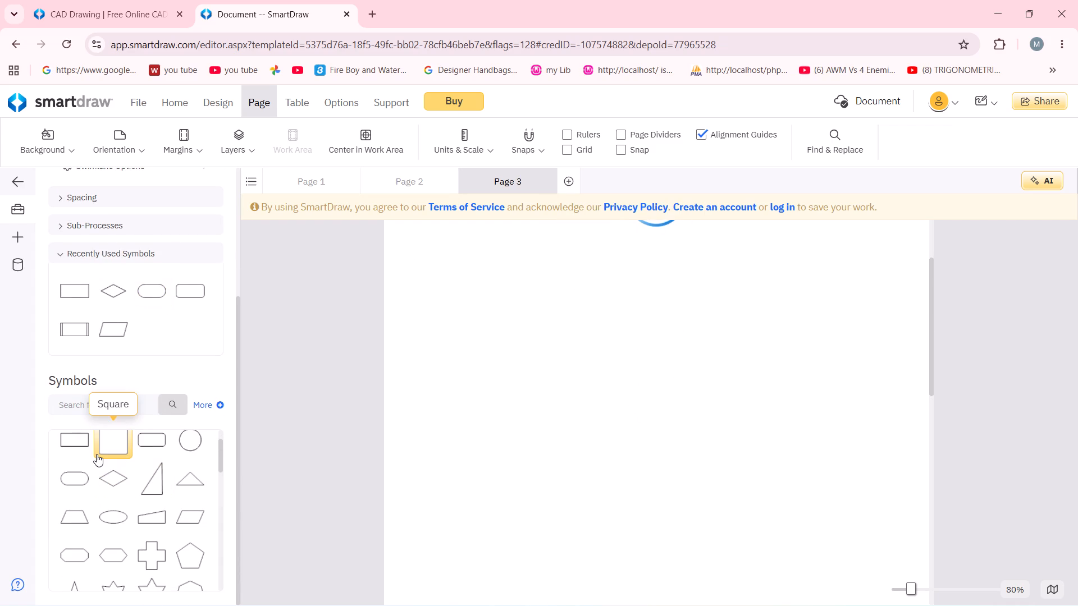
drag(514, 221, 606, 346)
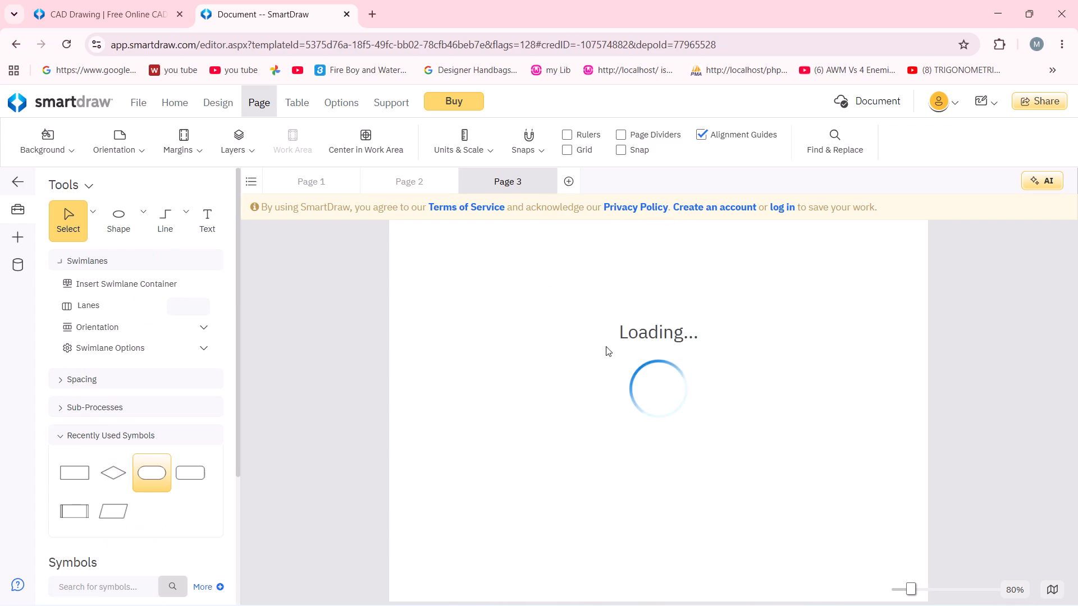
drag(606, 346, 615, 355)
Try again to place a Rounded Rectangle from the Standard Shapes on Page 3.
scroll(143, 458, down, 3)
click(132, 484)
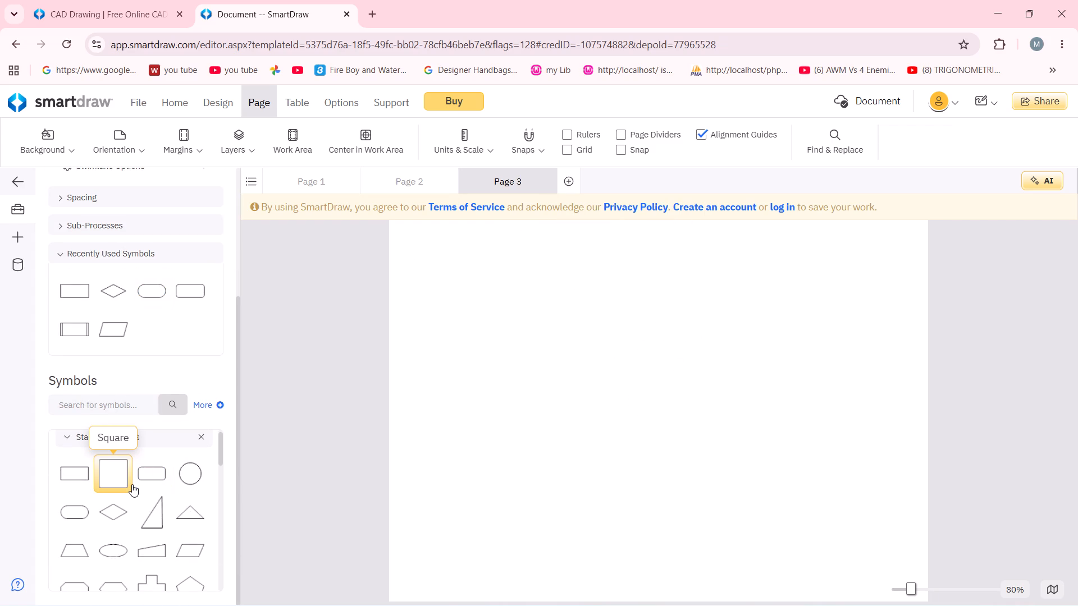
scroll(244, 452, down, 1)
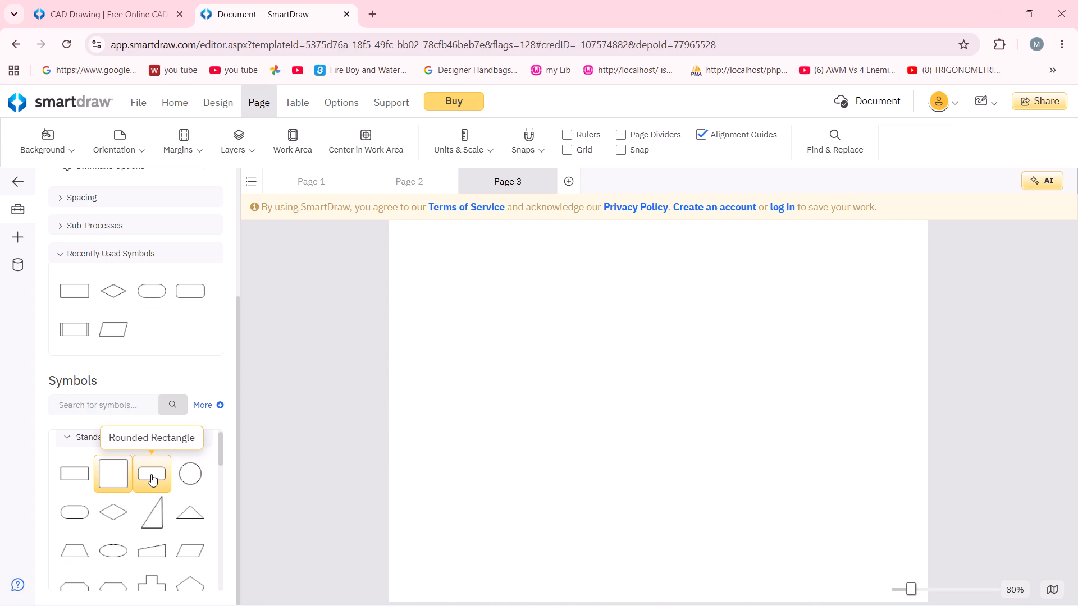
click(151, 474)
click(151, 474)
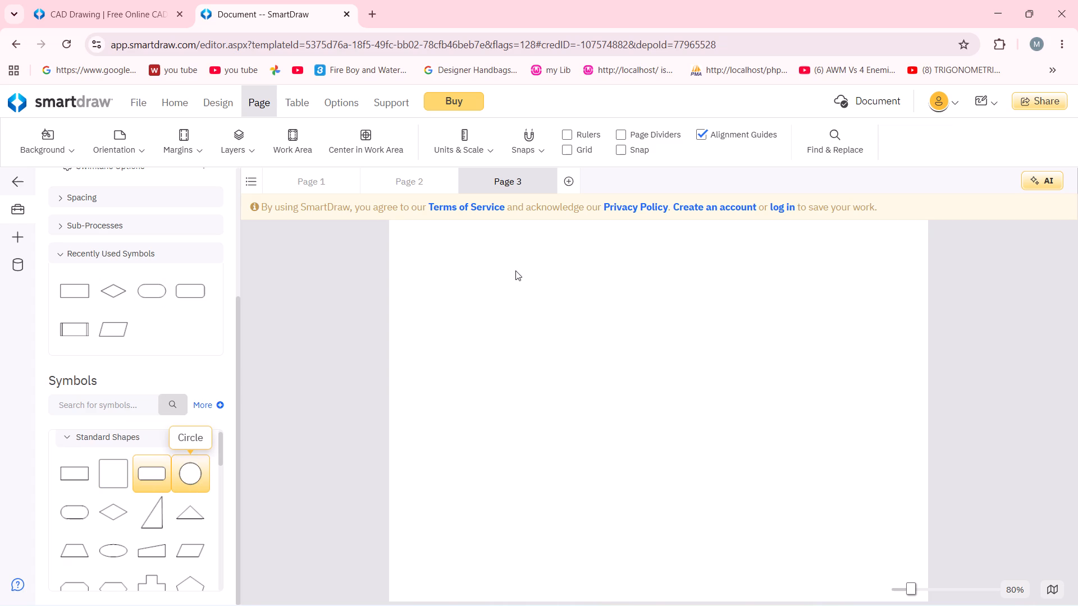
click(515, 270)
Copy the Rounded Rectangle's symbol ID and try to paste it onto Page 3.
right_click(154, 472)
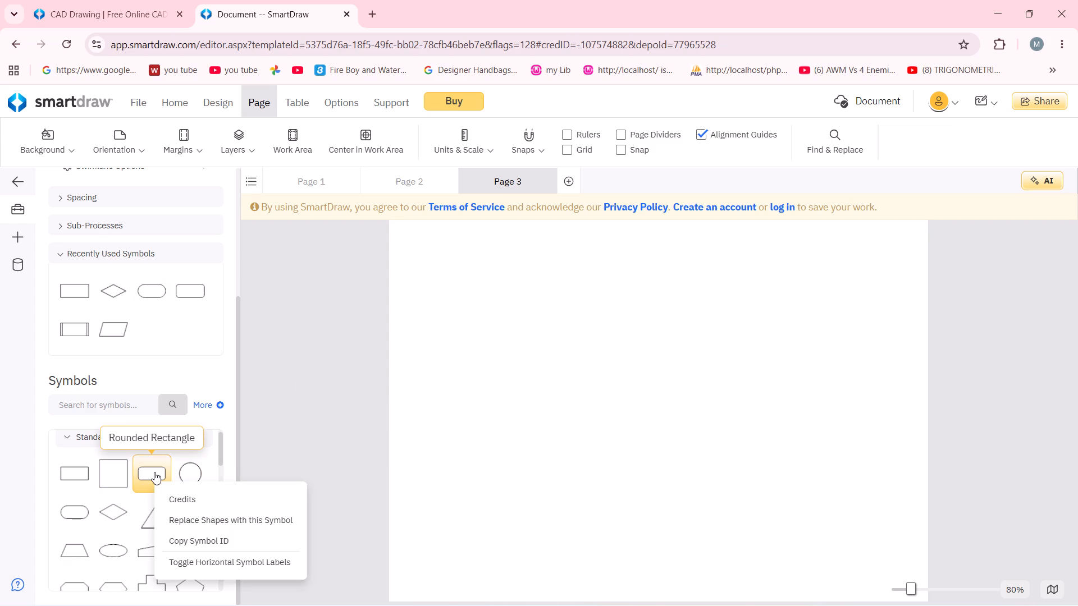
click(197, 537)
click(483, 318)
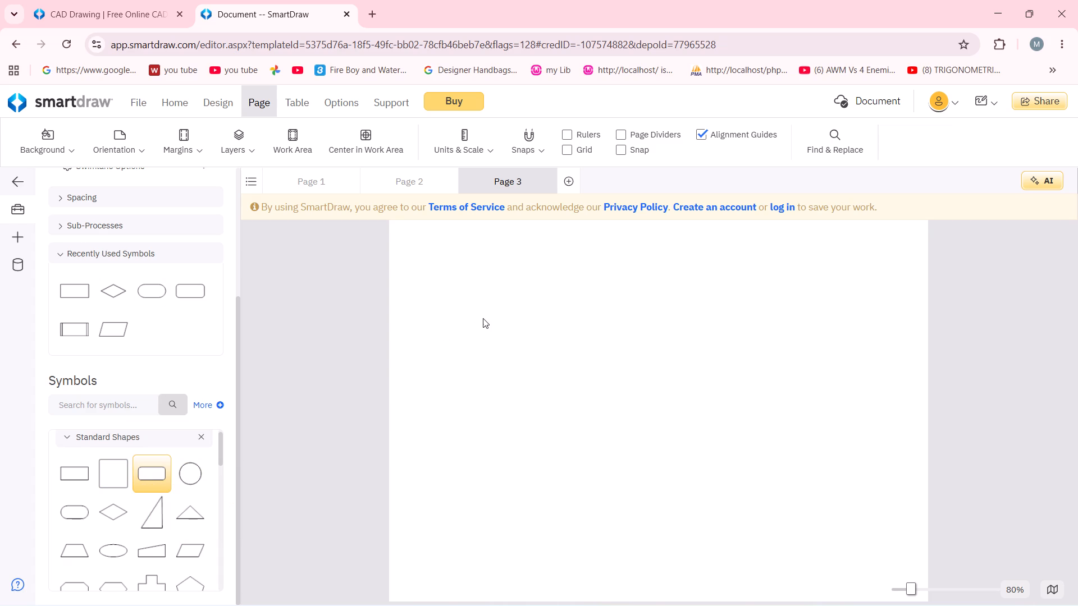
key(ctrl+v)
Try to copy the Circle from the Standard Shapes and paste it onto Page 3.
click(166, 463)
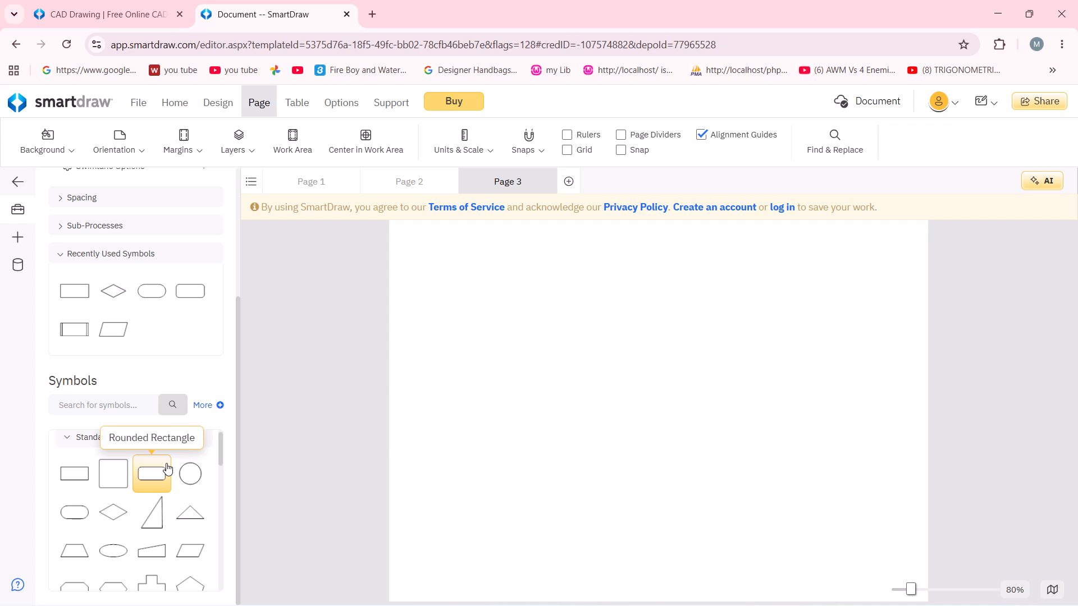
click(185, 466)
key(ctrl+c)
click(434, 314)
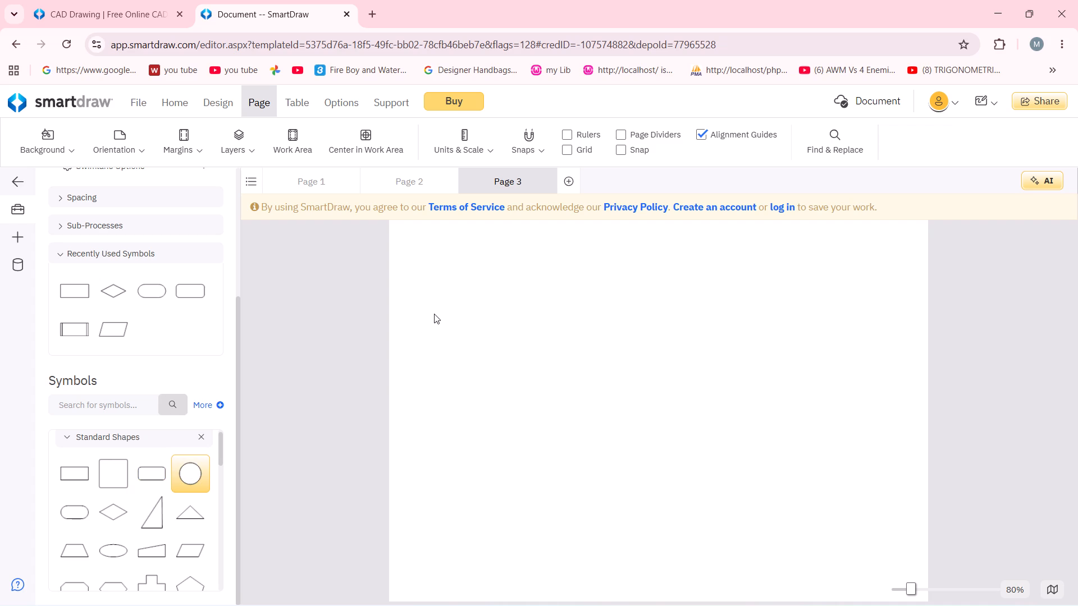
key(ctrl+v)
Capture a screenshot of the SmartDraw workspace, covering the symbol library and the empty Page 3.
scroll(580, 351, down, 1)
scroll(39, 400, down, 1)
key(shift+super+s)
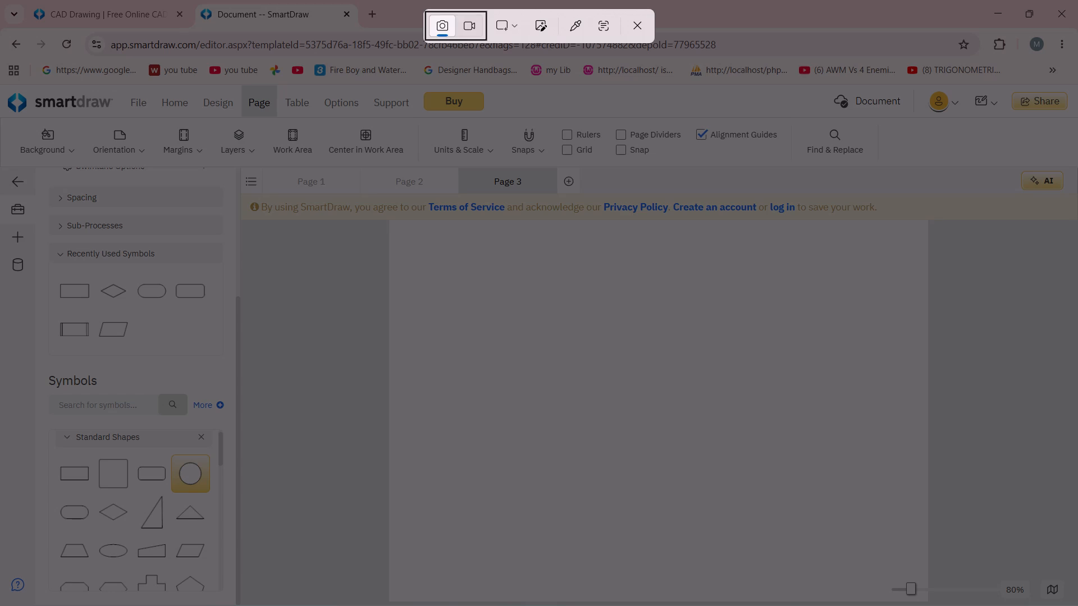
drag(3, 166, 1068, 600)
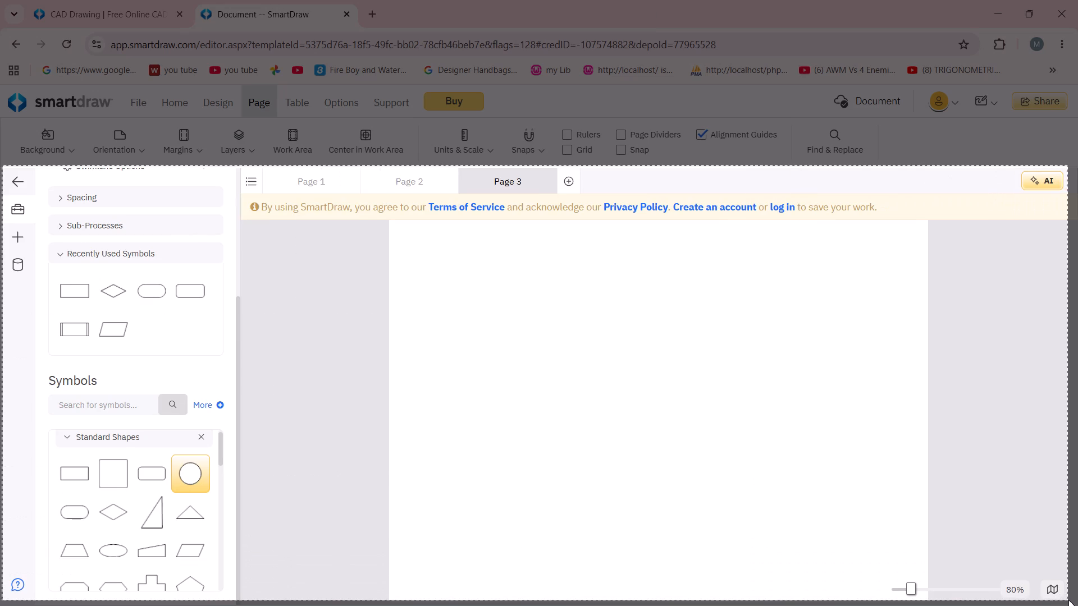
drag(1068, 600, 1077, 597)
text(cha)
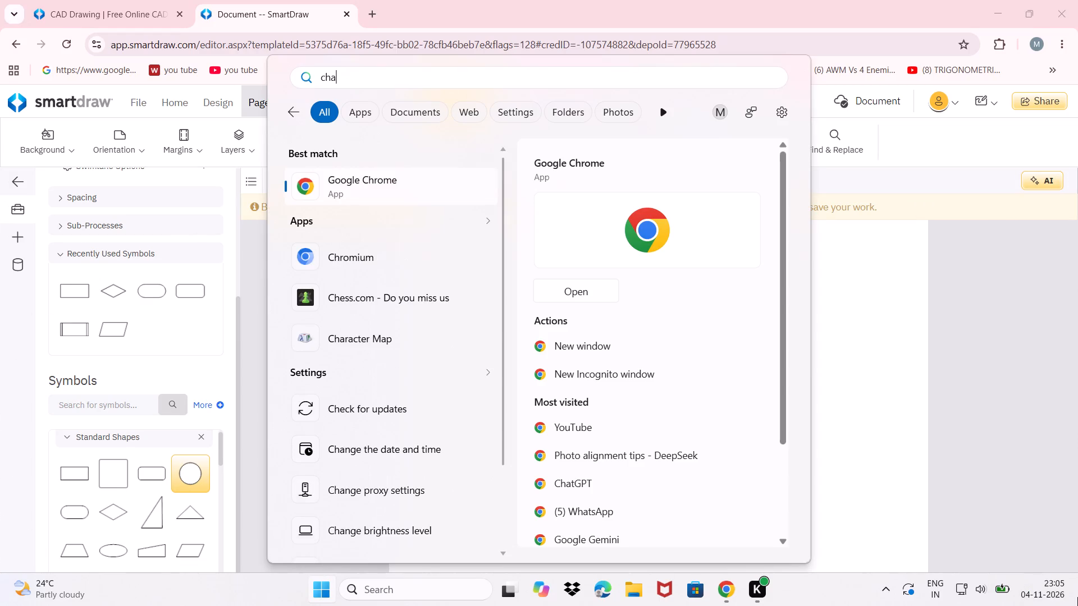
key(BackSpace)
key(BackSpace)
key(BackSpace)
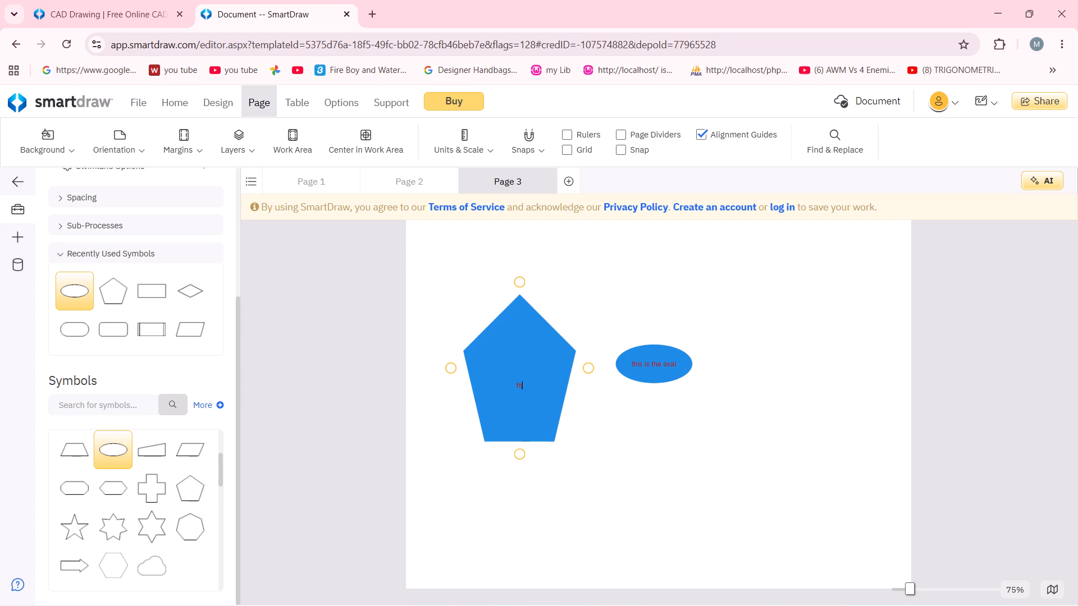
key(BackSpace)
text(is is the penat)
key(BackSpace)
key(BackSpace)
key(BackSpace)
key(BackSpace)
key(BackSpace)
text(pentagon)
key(Return)
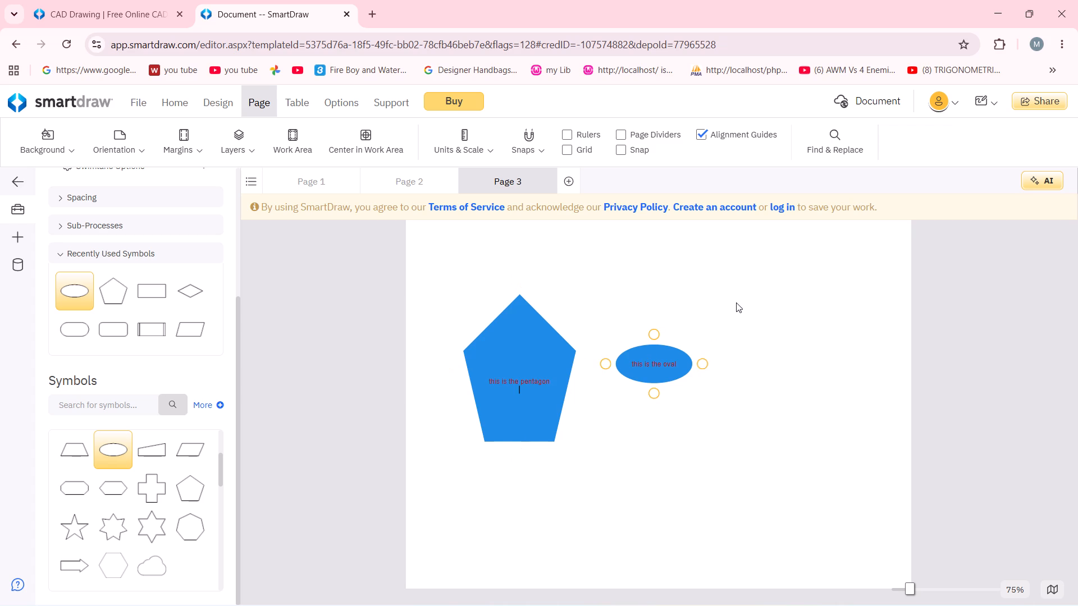
click(736, 302)
click(1048, 273)
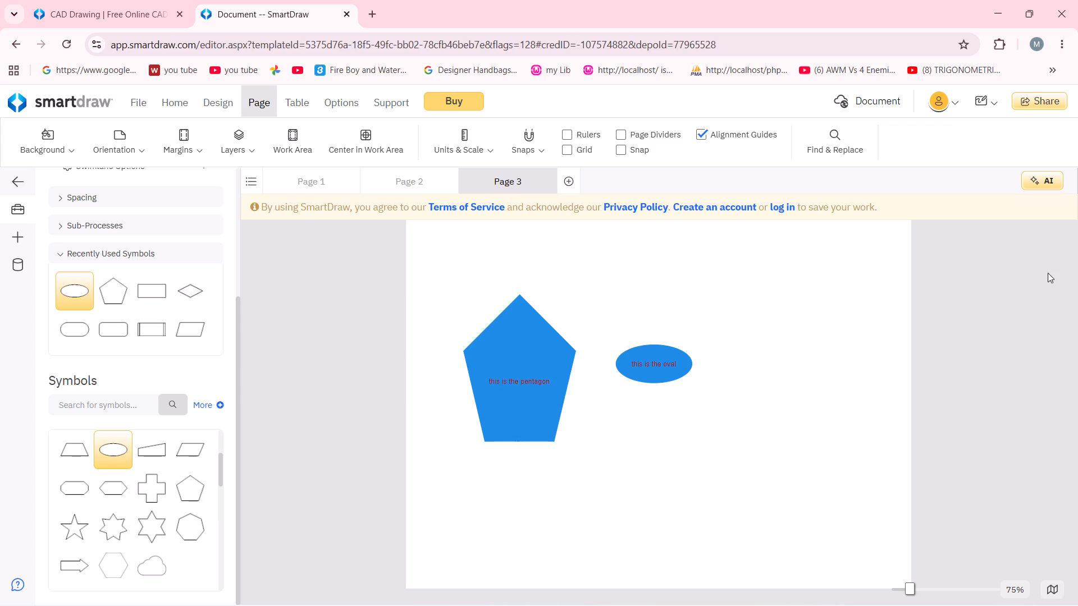
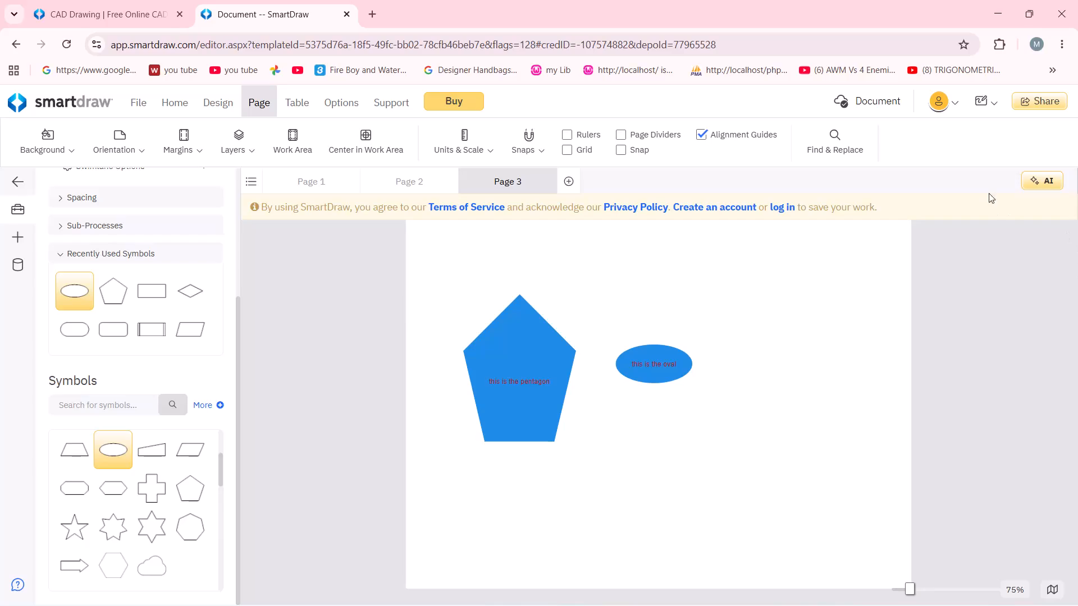
Place the recently used rectangle with double side bars on Page 3, directly below the oval.
scroll(171, 365, down, 1)
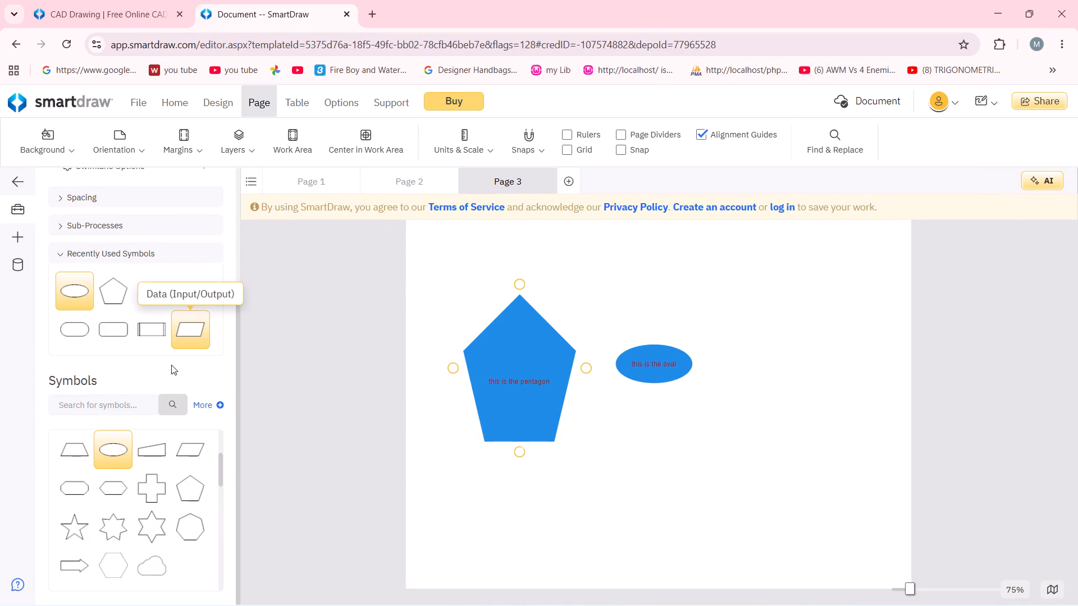
scroll(168, 467, up, 4)
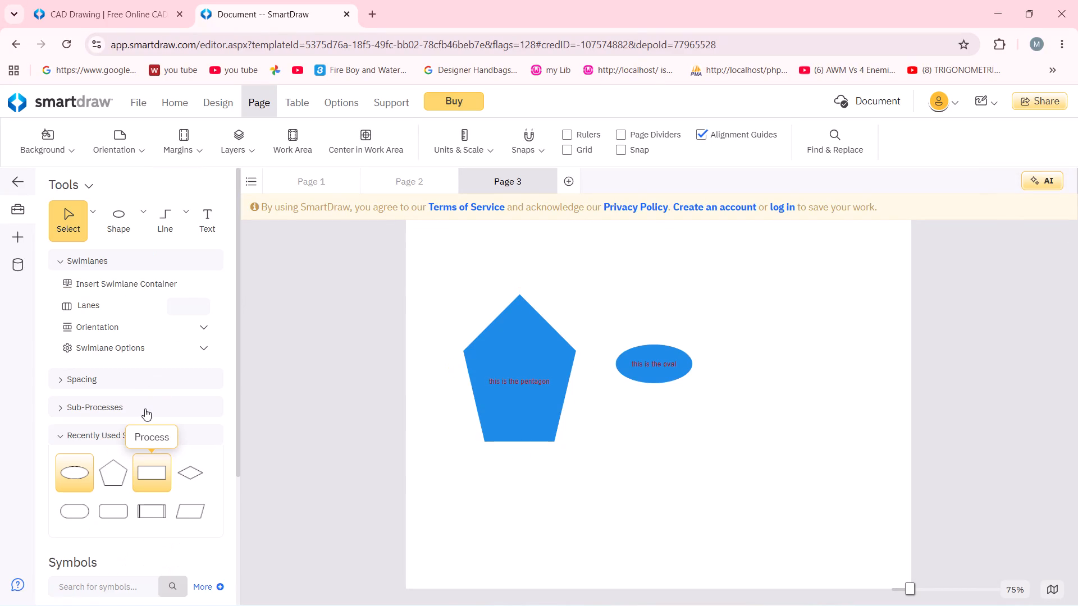
click(145, 408)
scroll(145, 408, down, 1)
click(119, 415)
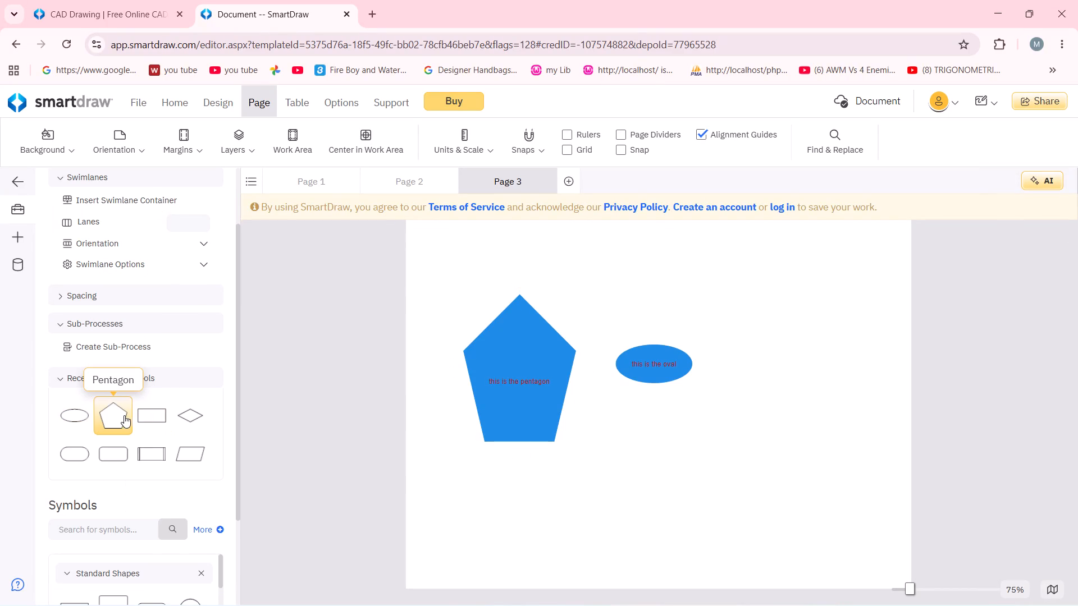
drag(149, 442, 646, 458)
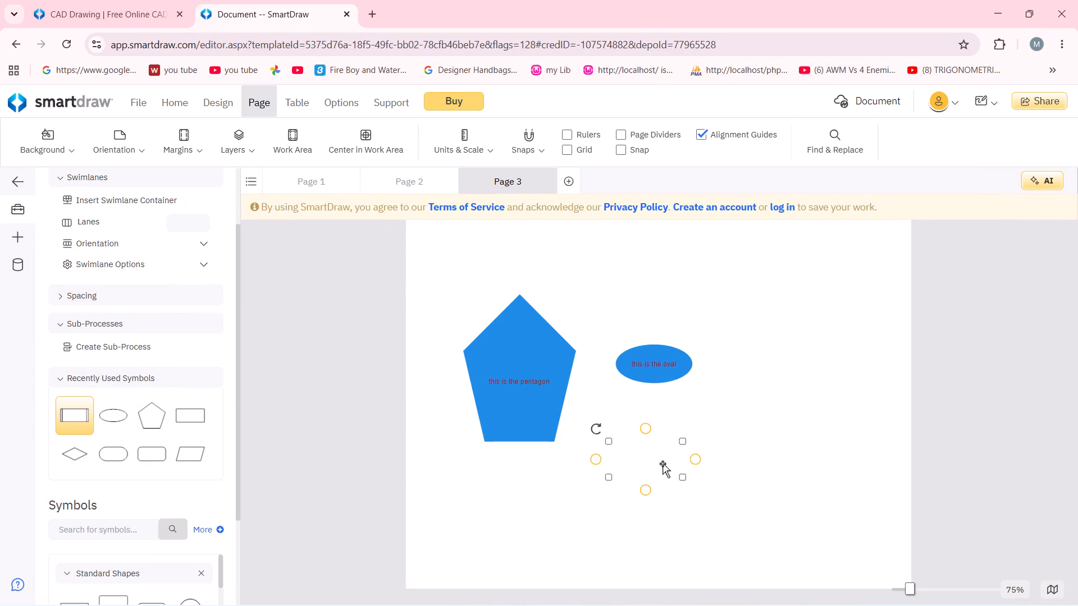
Extend a connector rightward from the new rectangle on Page 3 and add a second matching rectangle at its end.
click(663, 463)
drag(640, 457, 779, 449)
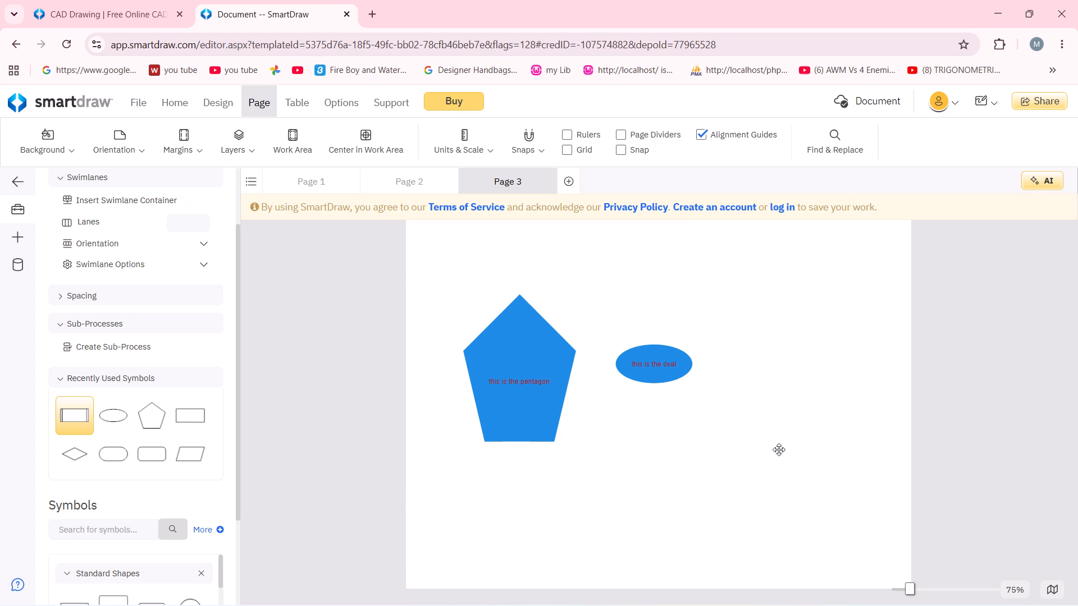
click(663, 465)
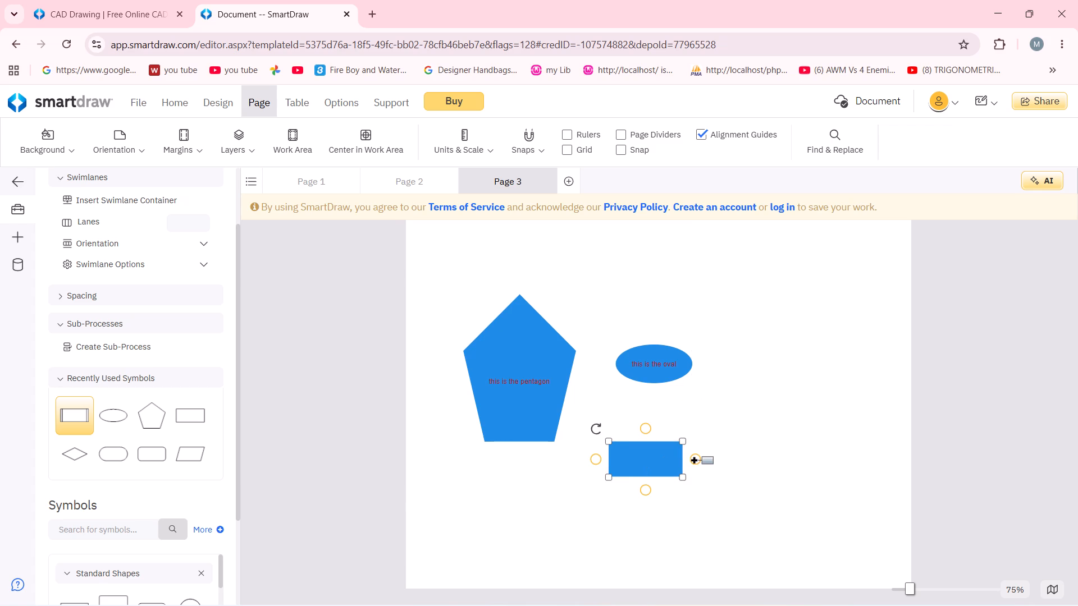
drag(698, 460, 779, 460)
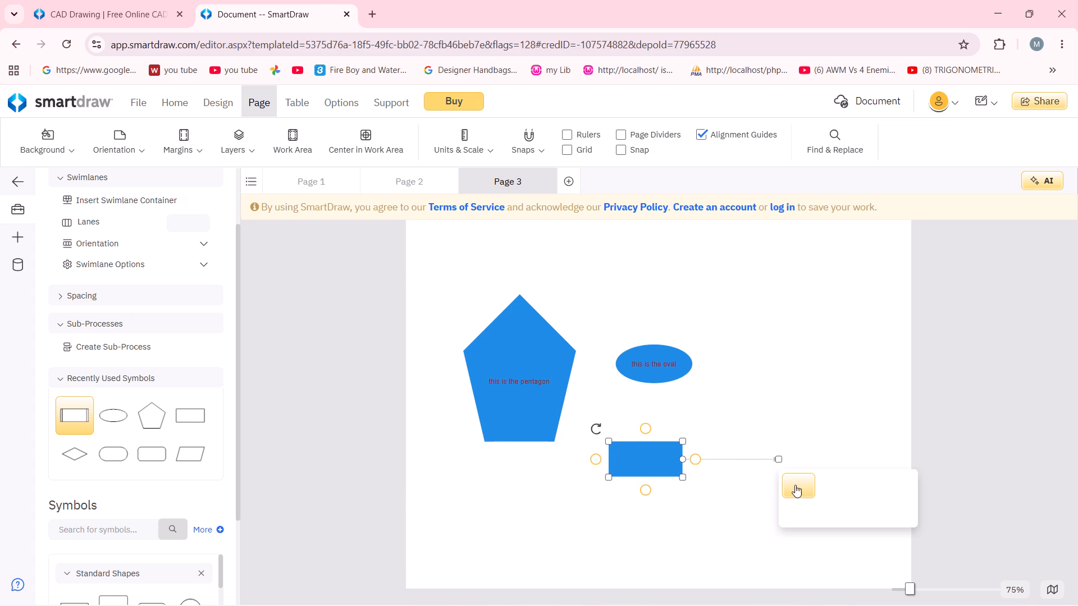
click(809, 497)
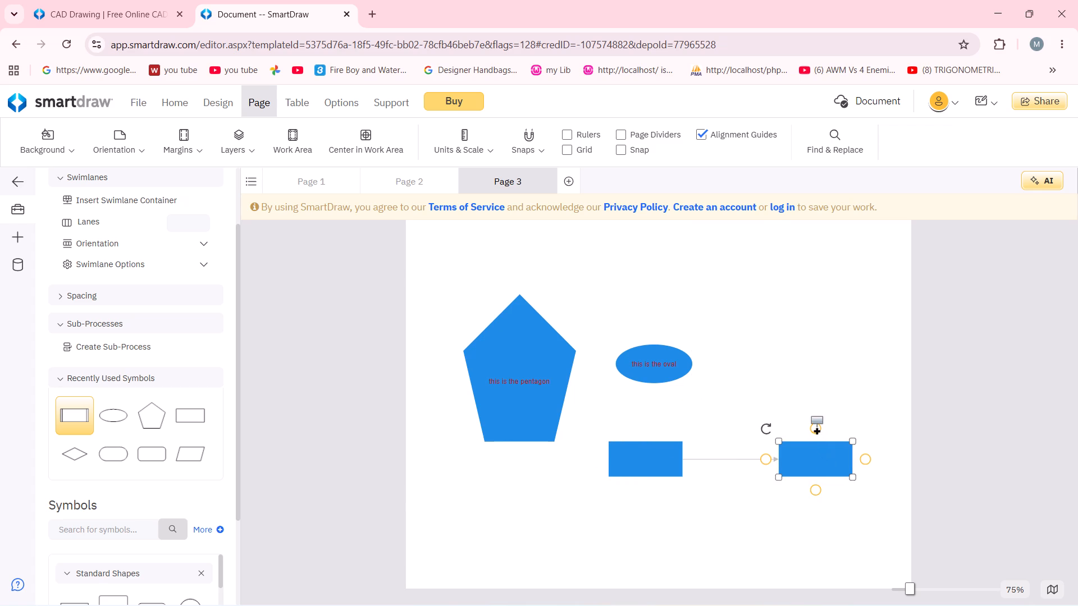
Draw three arrow connectors from the second rectangle's top: one straight up, one branching up to the left and one up to the right.
click(816, 431)
drag(815, 405, 812, 325)
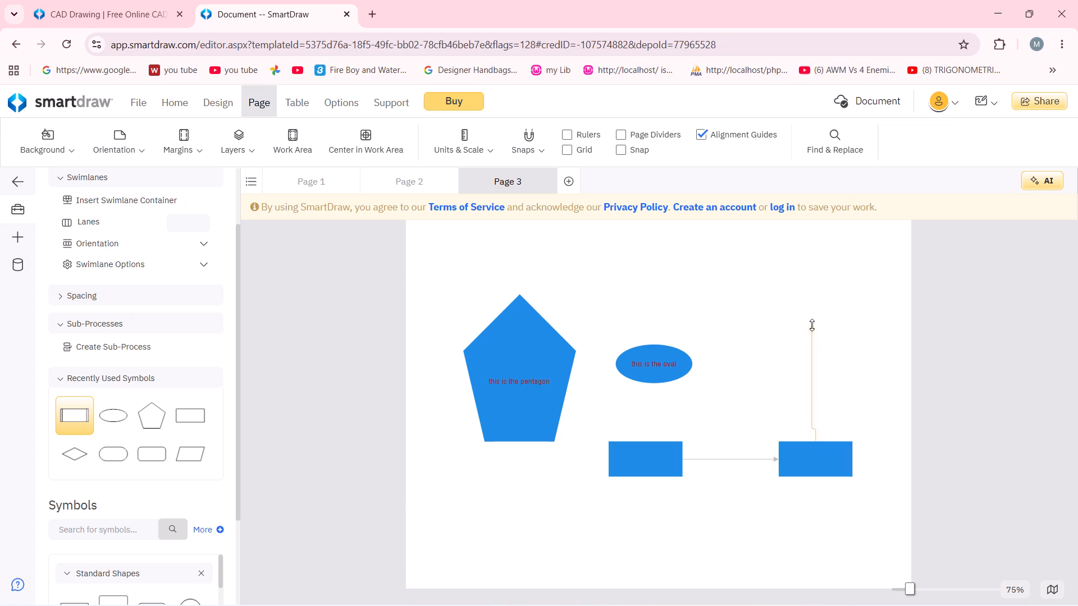
drag(812, 325, 817, 318)
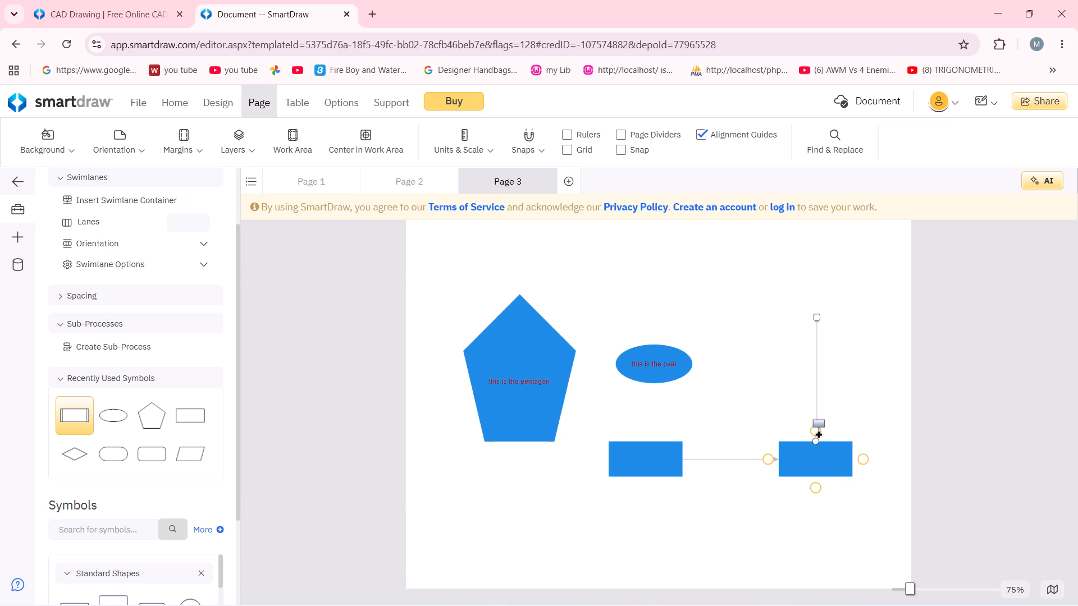
drag(818, 433, 734, 324)
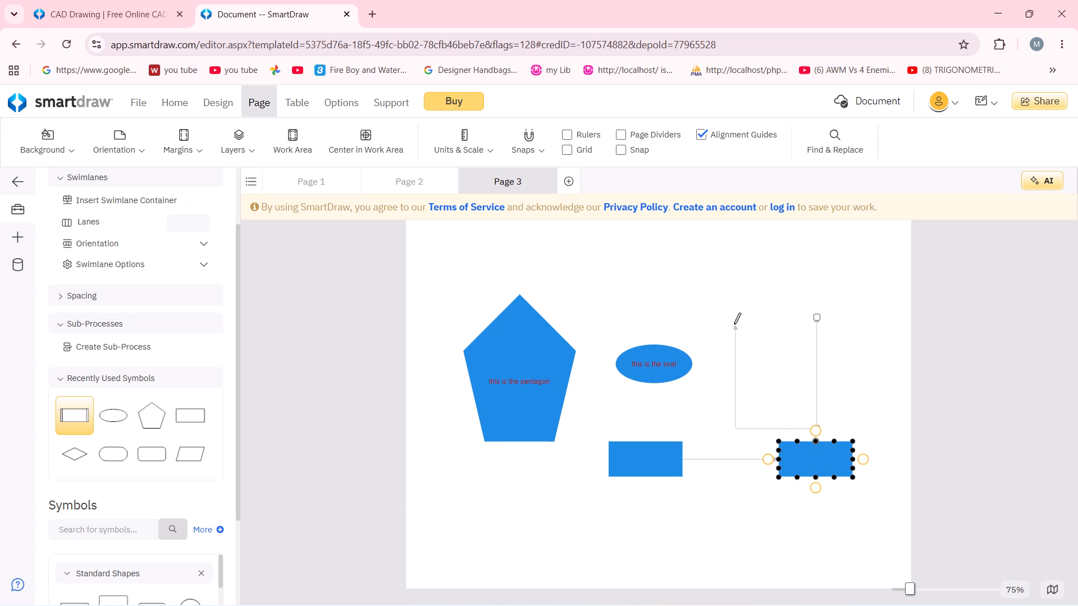
drag(734, 324, 726, 316)
drag(819, 426, 856, 407)
drag(856, 407, 866, 315)
click(866, 315)
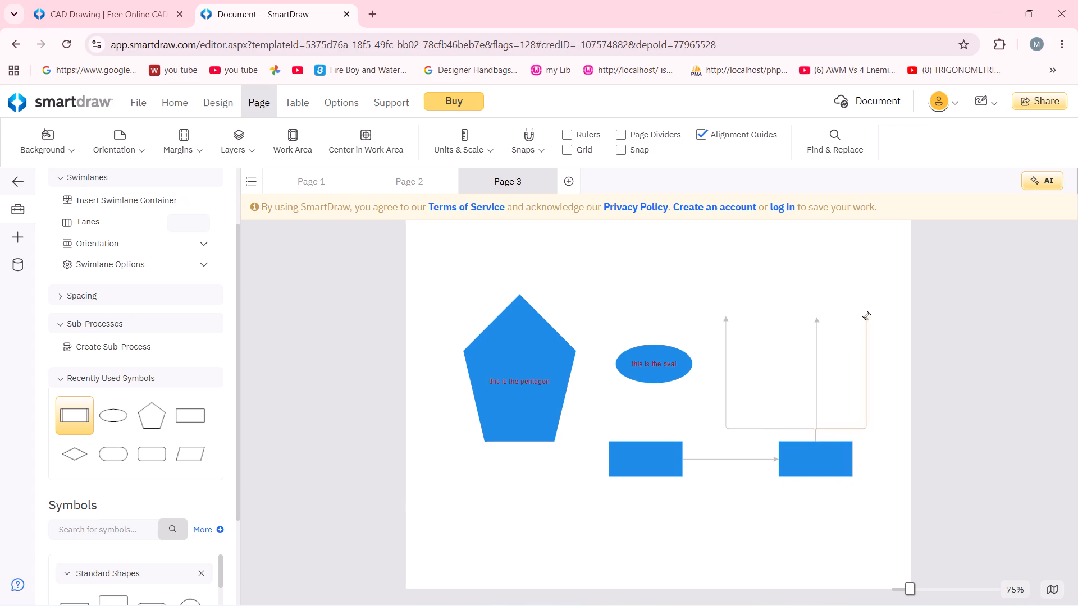
Shift the left arrow connector farther left so it leaves the second rectangle's top edge at its own point.
drag(726, 318, 703, 321)
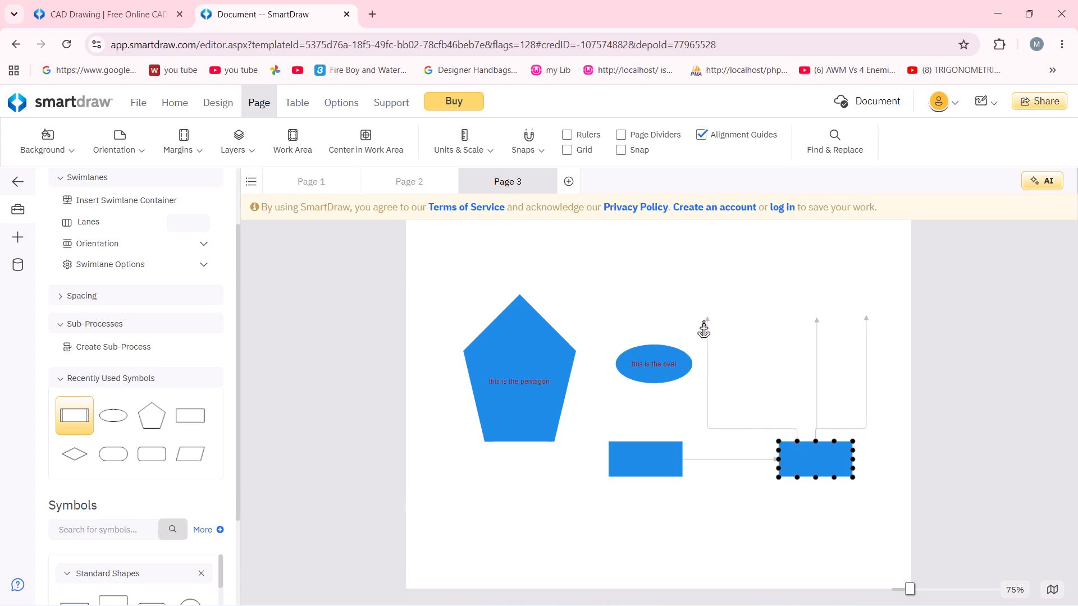
drag(703, 321, 698, 319)
drag(816, 409, 812, 415)
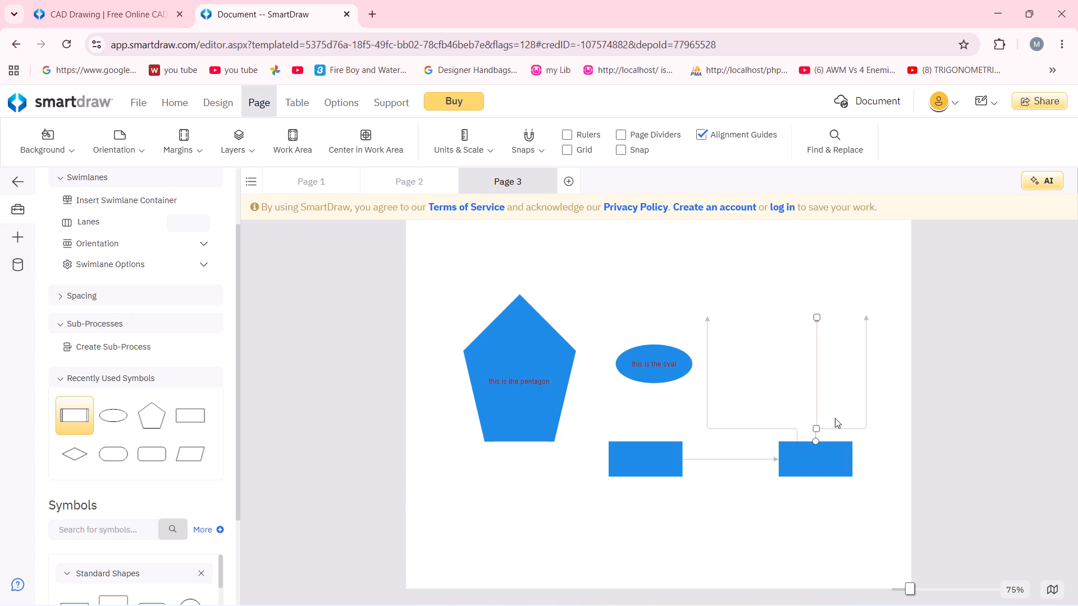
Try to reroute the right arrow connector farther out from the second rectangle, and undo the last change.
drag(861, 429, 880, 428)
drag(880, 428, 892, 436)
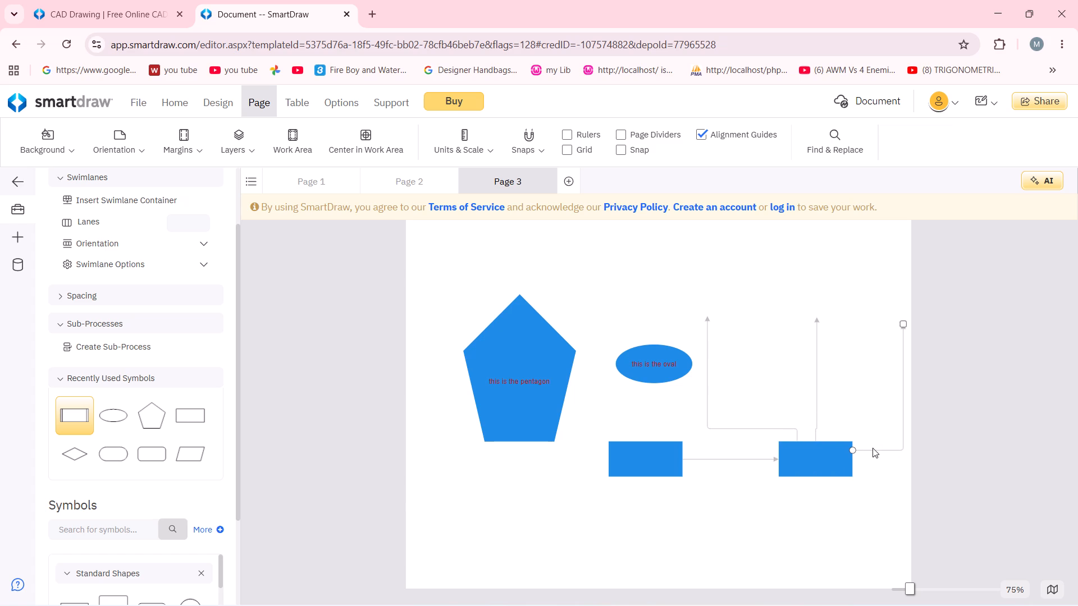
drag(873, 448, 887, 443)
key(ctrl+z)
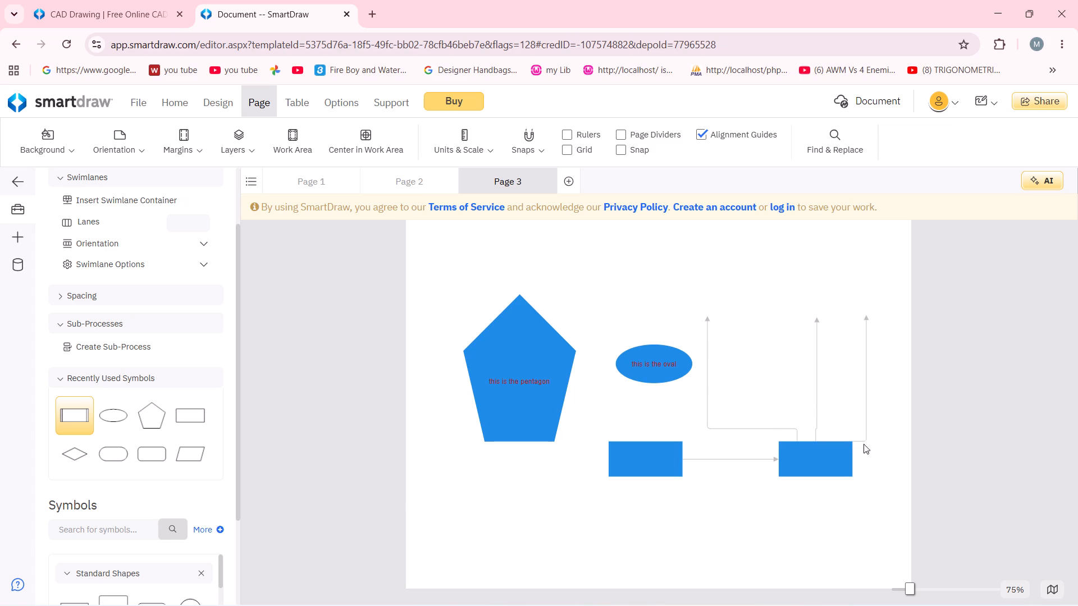
Move the right arrow connector farther right, with its start at a separate point on the second rectangle's top edge.
click(866, 432)
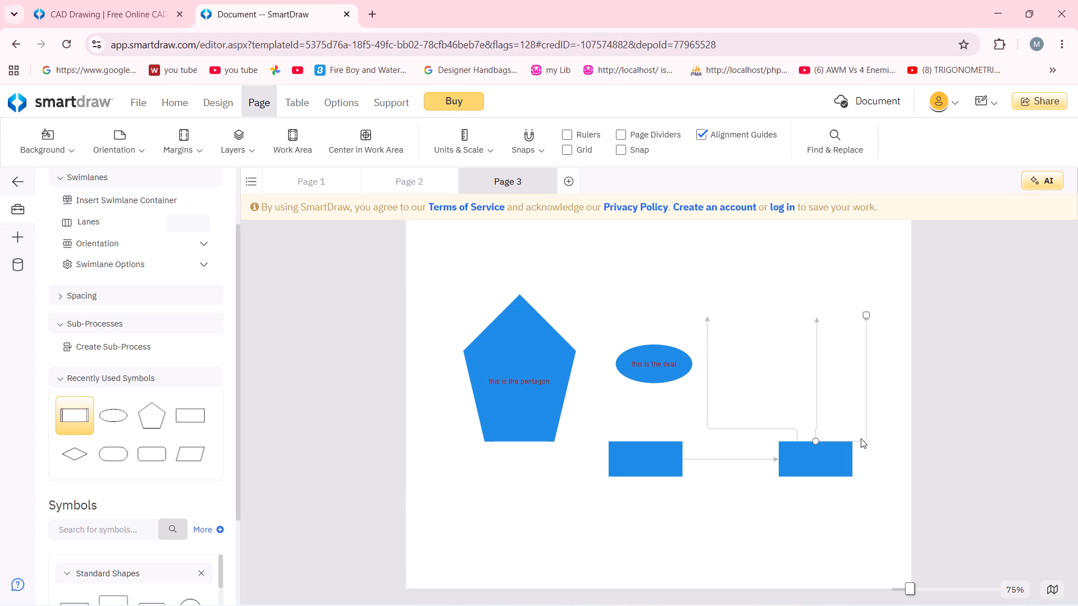
click(861, 444)
click(865, 398)
drag(865, 388, 881, 385)
drag(881, 385, 881, 393)
click(833, 522)
scroll(833, 522, down, 1)
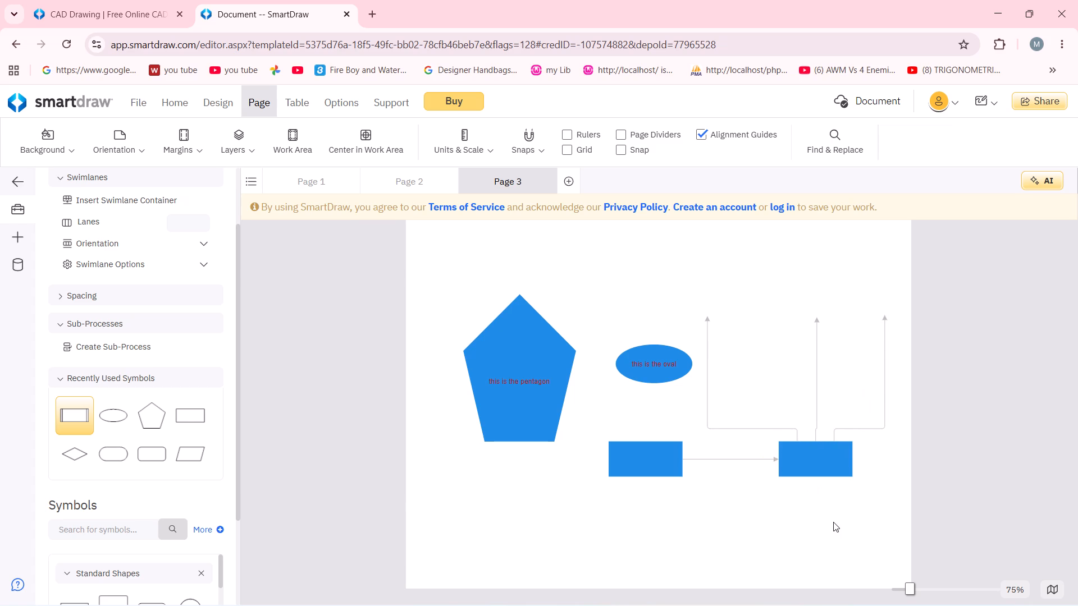
scroll(833, 522, down, 1)
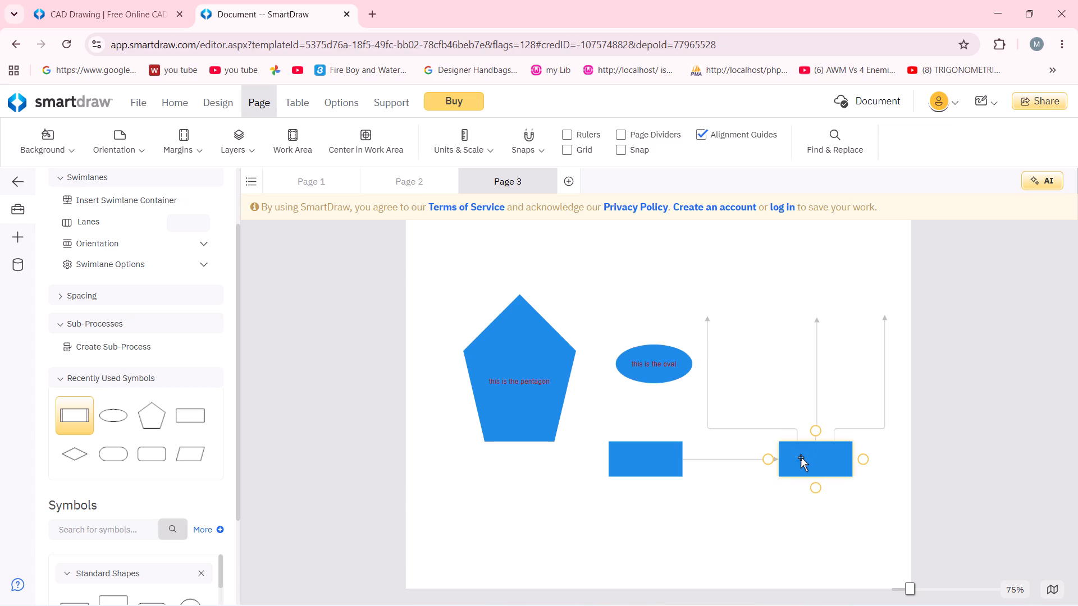
Spread out the Page 3 shapes: pentagon to the page's upper-left corner, oval beside its top, first rectangle farther left.
drag(534, 390, 494, 320)
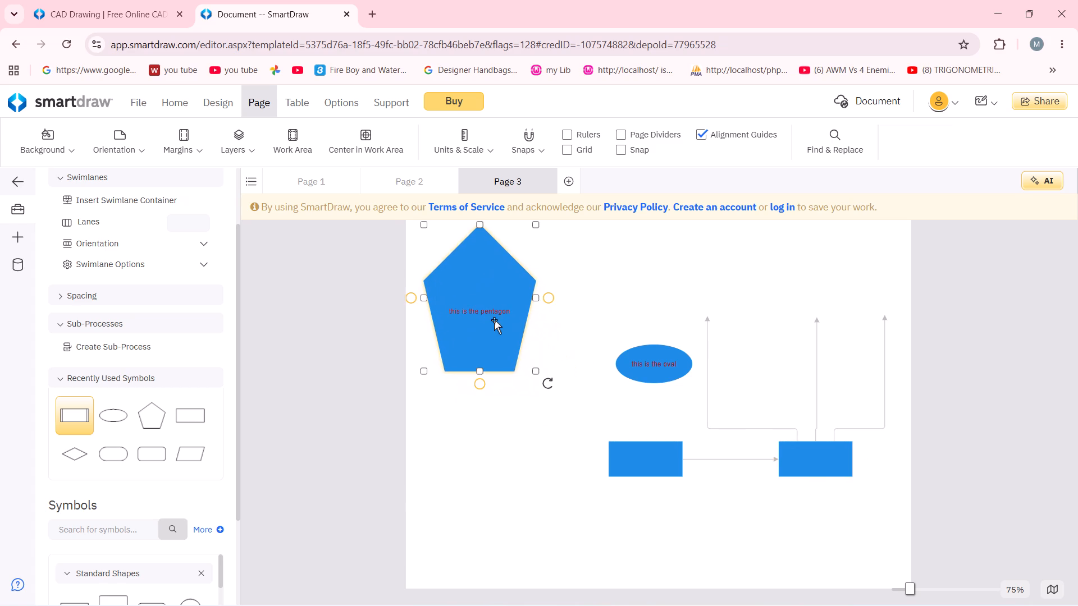
drag(651, 363, 597, 260)
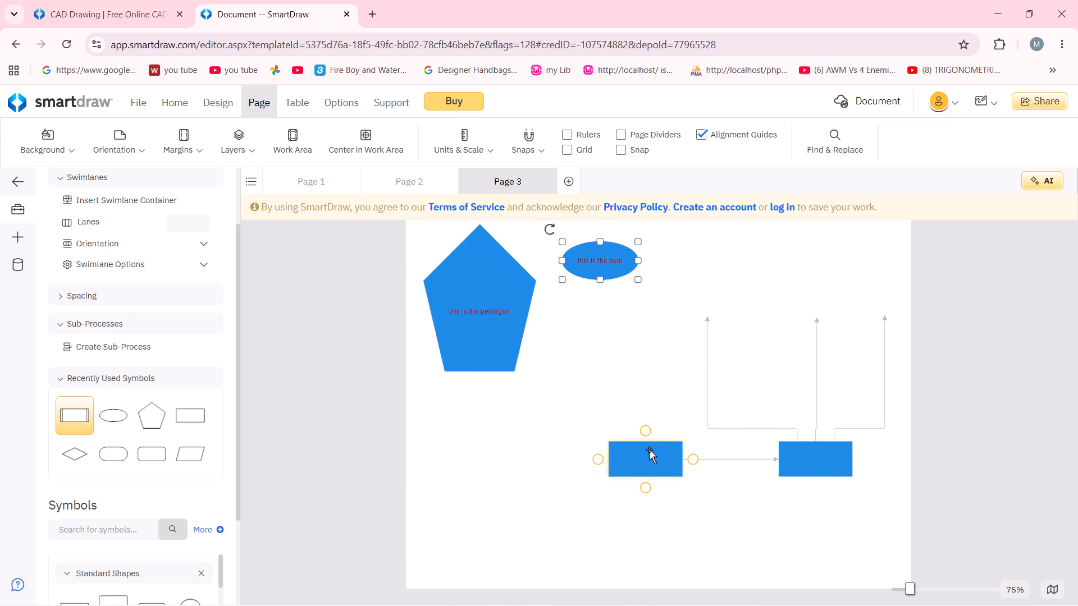
drag(649, 450, 522, 449)
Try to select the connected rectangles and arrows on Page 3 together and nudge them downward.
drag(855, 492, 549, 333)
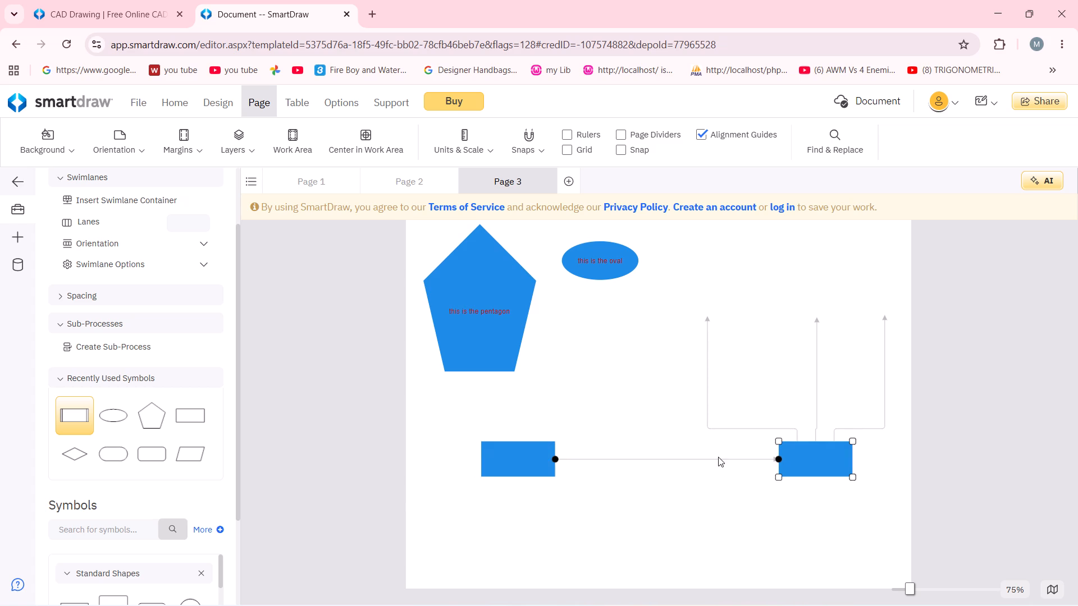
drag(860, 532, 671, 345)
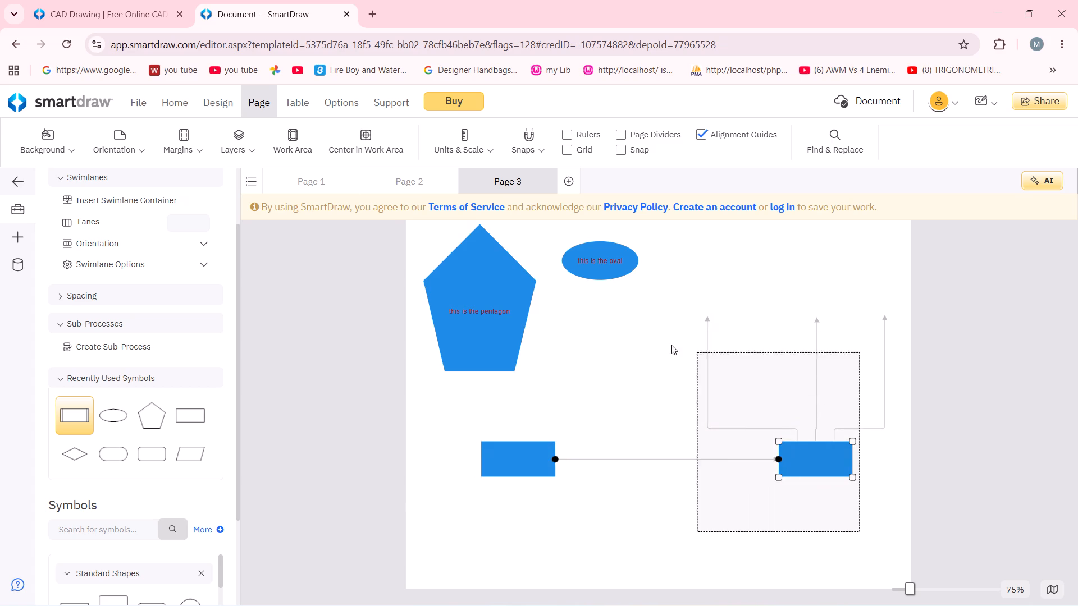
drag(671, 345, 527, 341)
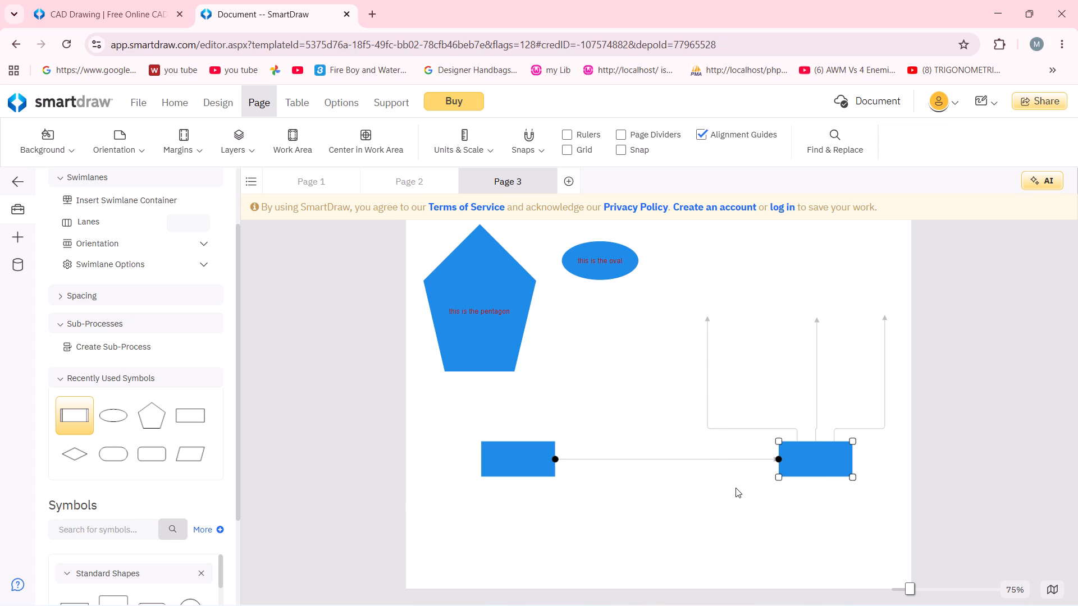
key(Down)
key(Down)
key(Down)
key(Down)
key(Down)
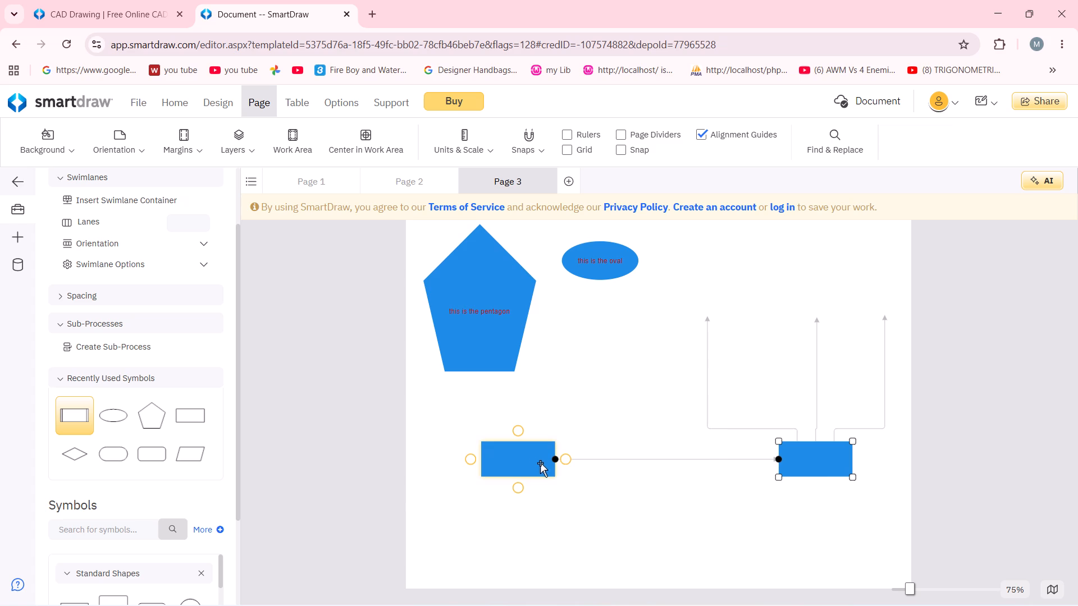
Move the first rectangle down toward the lower-left corner of Page 3, keeping its connector to the second rectangle.
drag(535, 460, 519, 497)
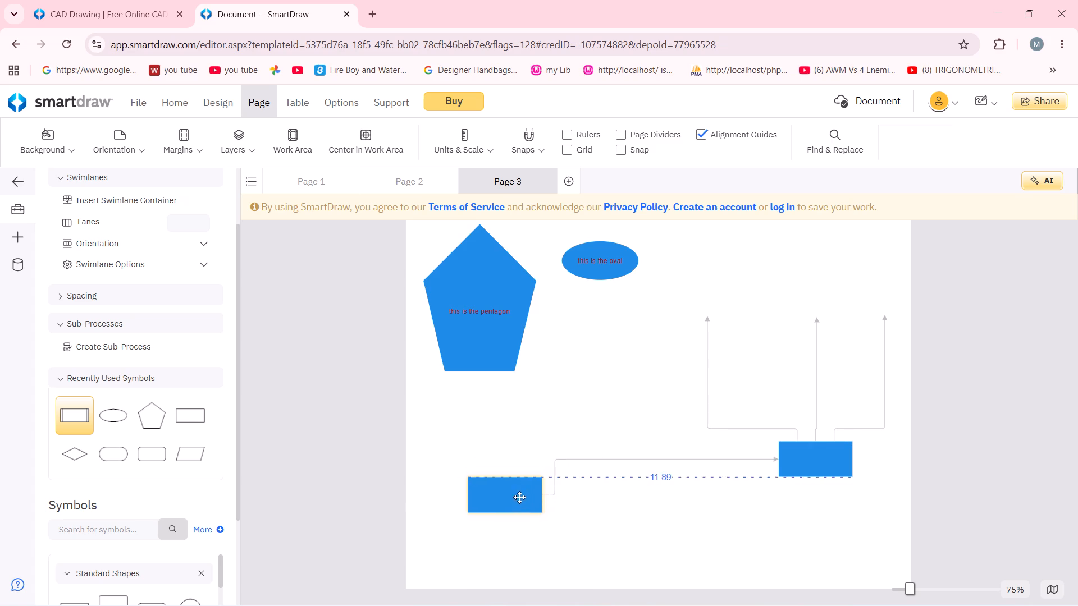
drag(519, 497, 485, 519)
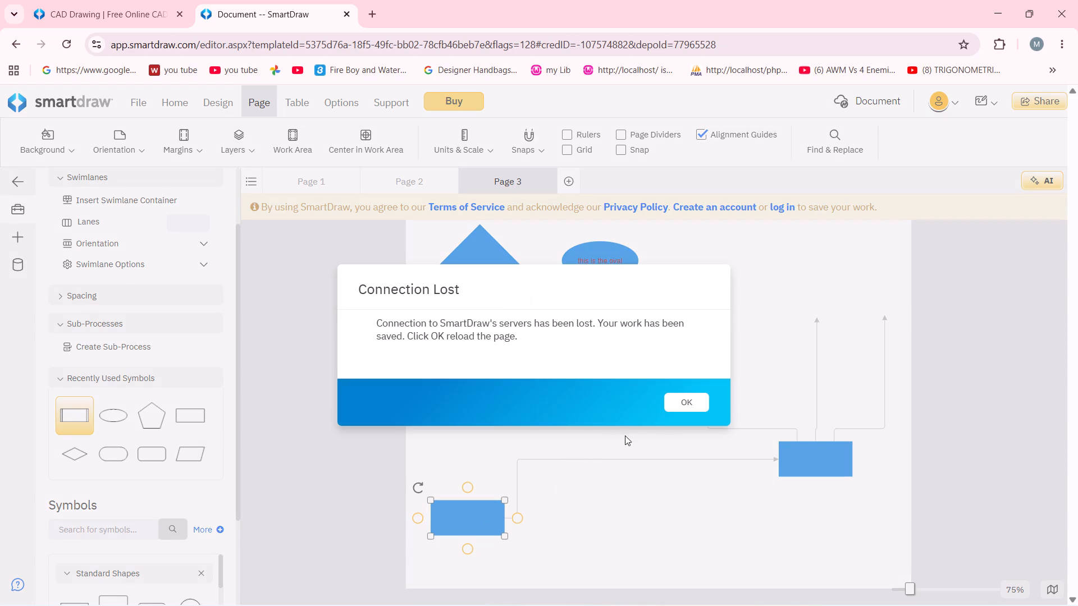
Reload the SmartDraw document page to restore the server connection.
click(688, 394)
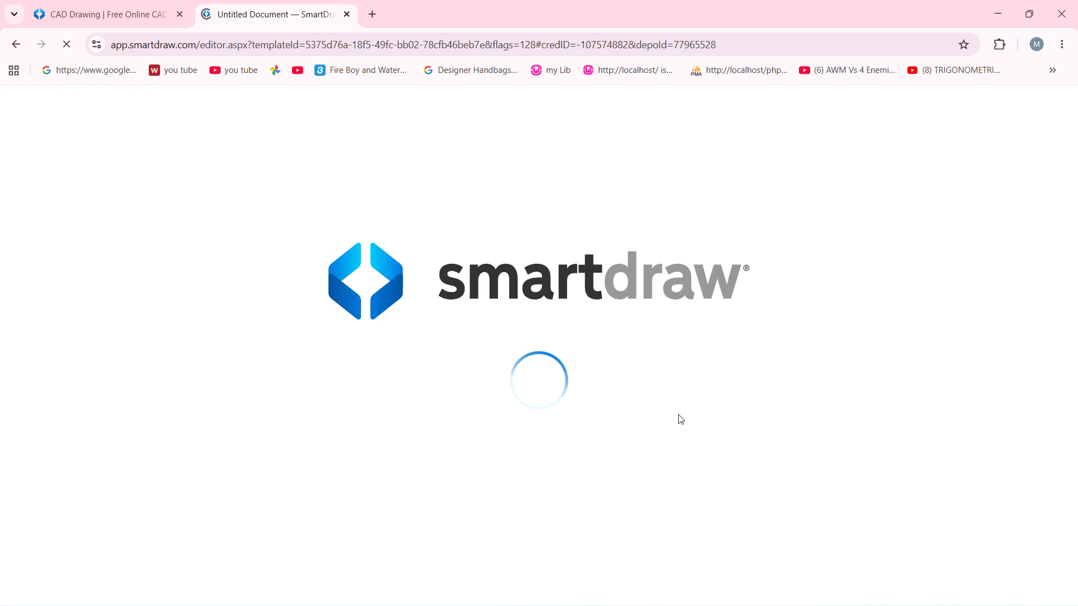
click(678, 414)
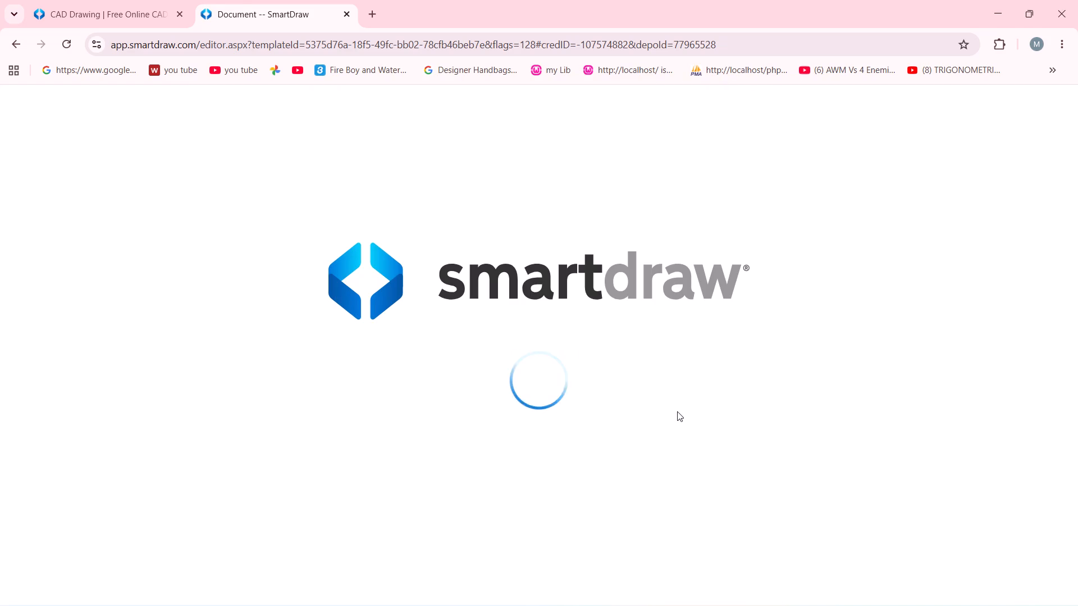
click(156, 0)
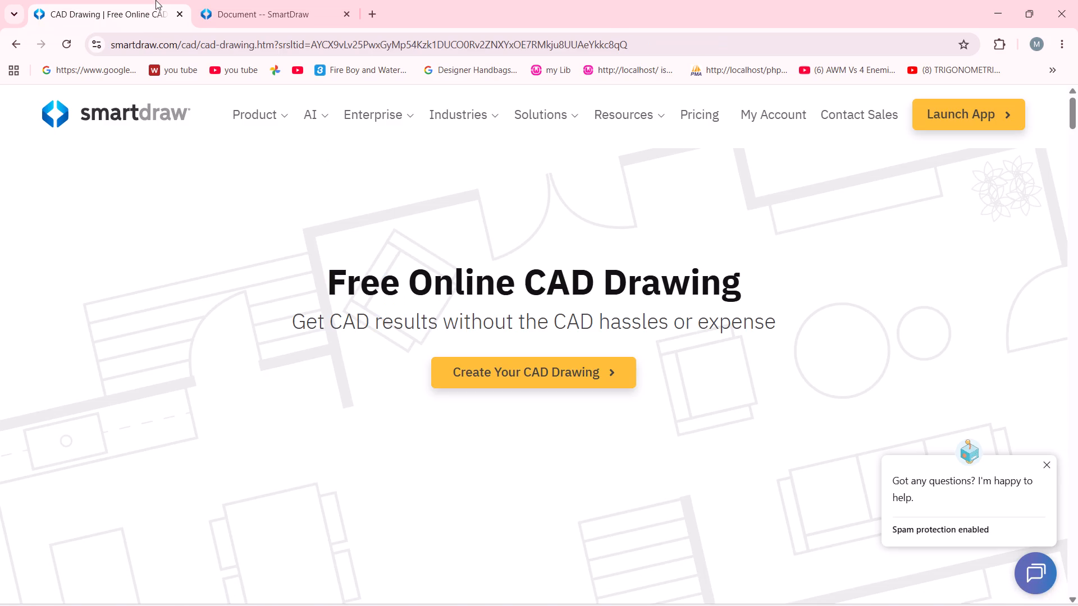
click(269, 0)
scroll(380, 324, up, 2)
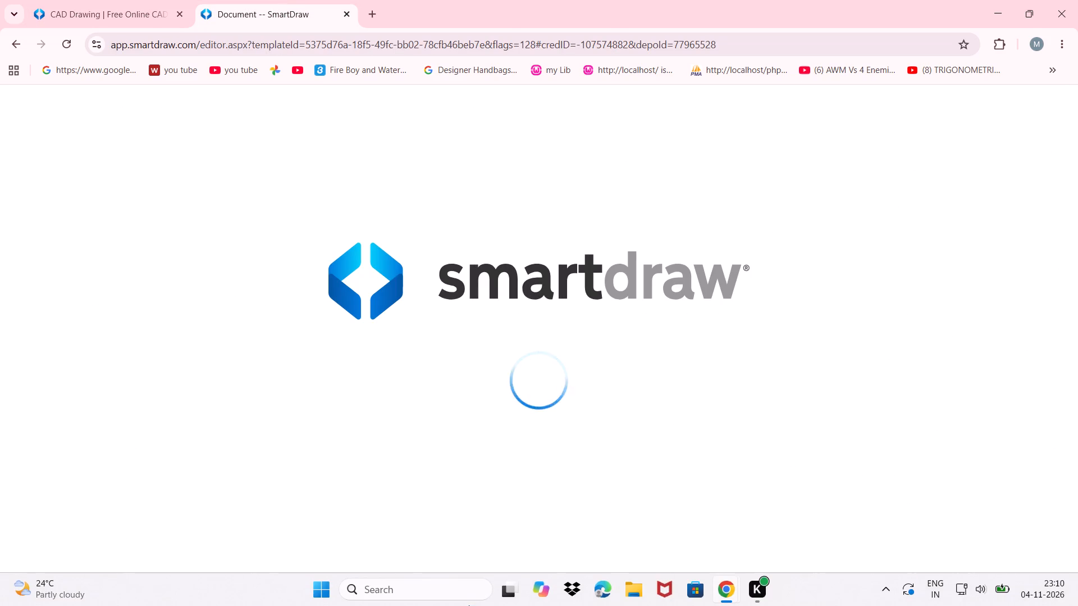
Reload the SmartDraw document page again so the editor opens with Page 3.
click(241, 238)
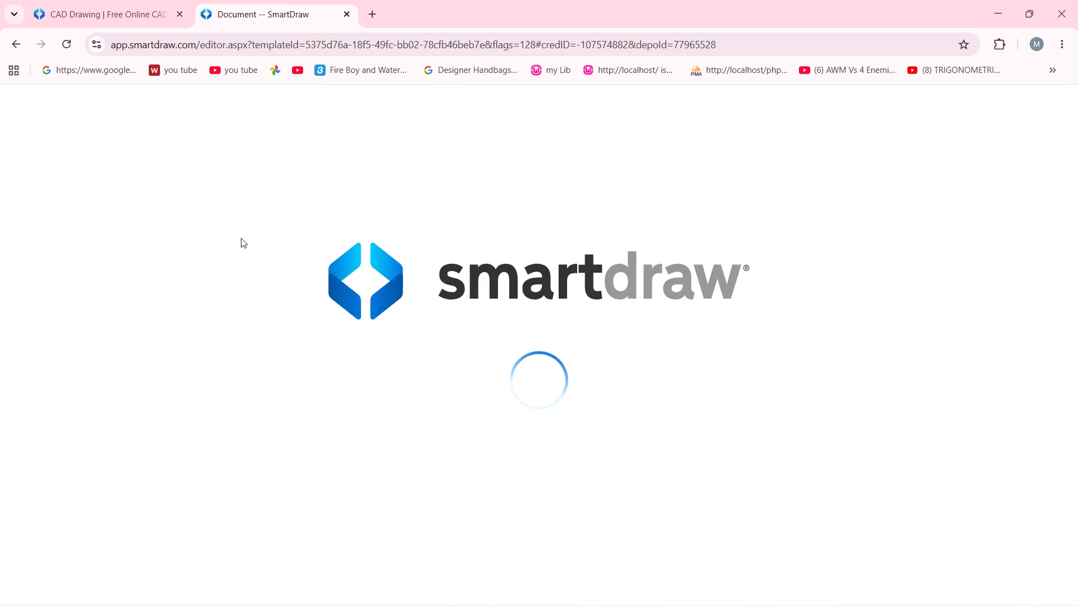
key(ctrl+r)
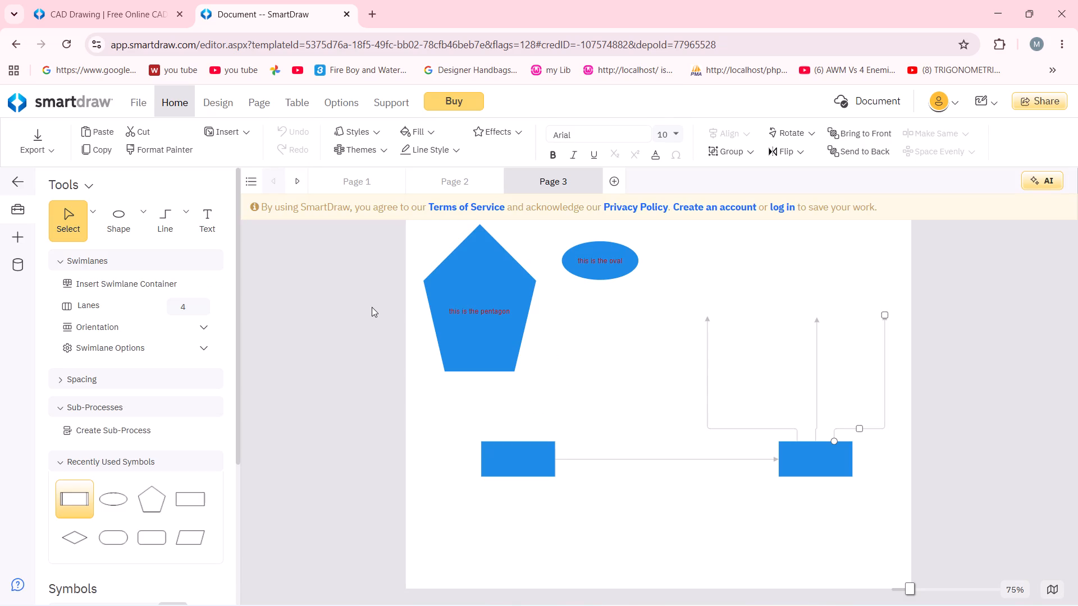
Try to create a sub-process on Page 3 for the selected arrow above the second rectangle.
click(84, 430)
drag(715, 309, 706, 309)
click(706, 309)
Draw an arrow connector straight down from the bottom edge of the first rectangle on Page 3.
scroll(876, 370, down, 2)
drag(912, 592, 918, 592)
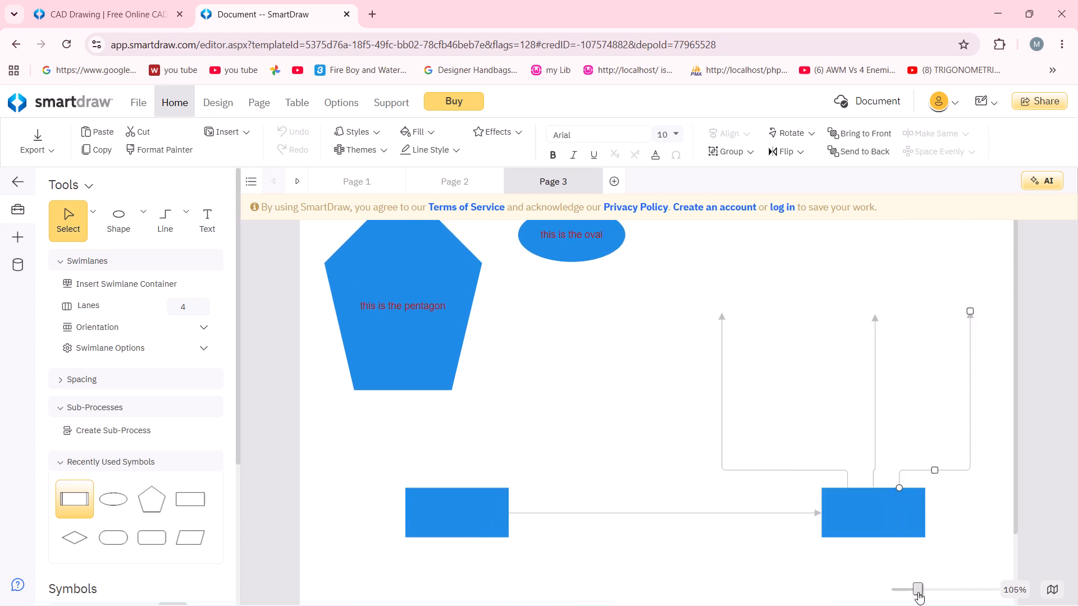
drag(918, 592, 917, 594)
scroll(796, 503, down, 2)
drag(917, 587, 928, 587)
scroll(715, 507, down, 2)
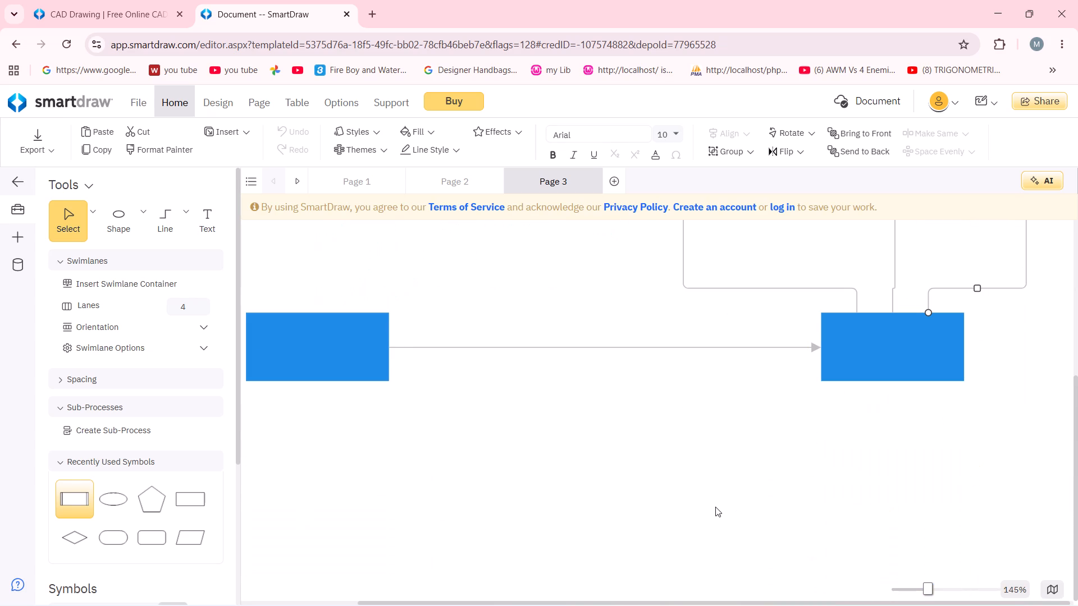
drag(933, 589, 920, 587)
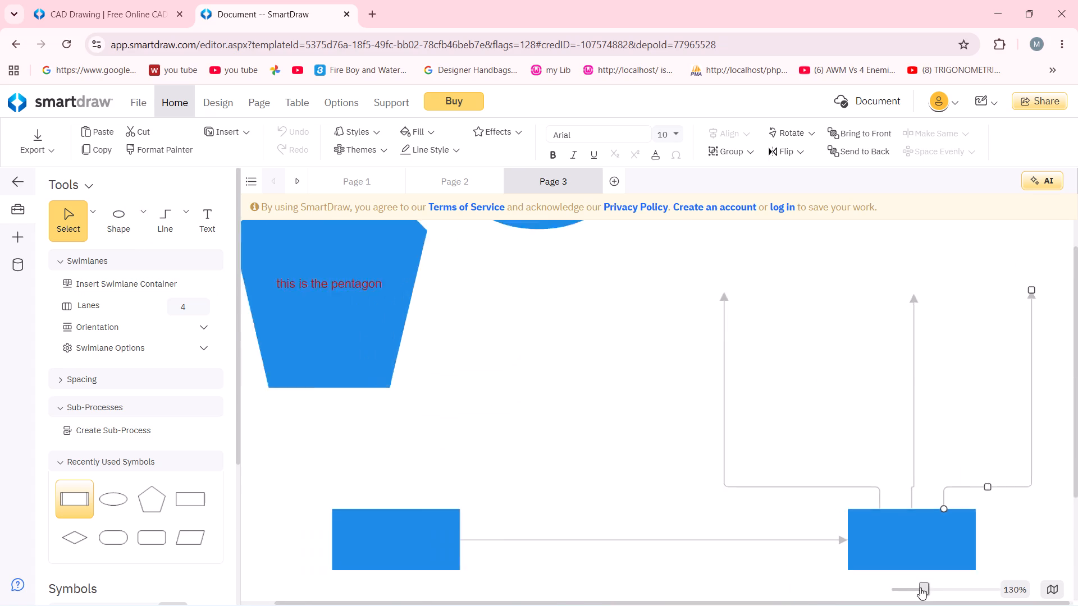
drag(920, 587, 919, 587)
scroll(665, 459, down, 2)
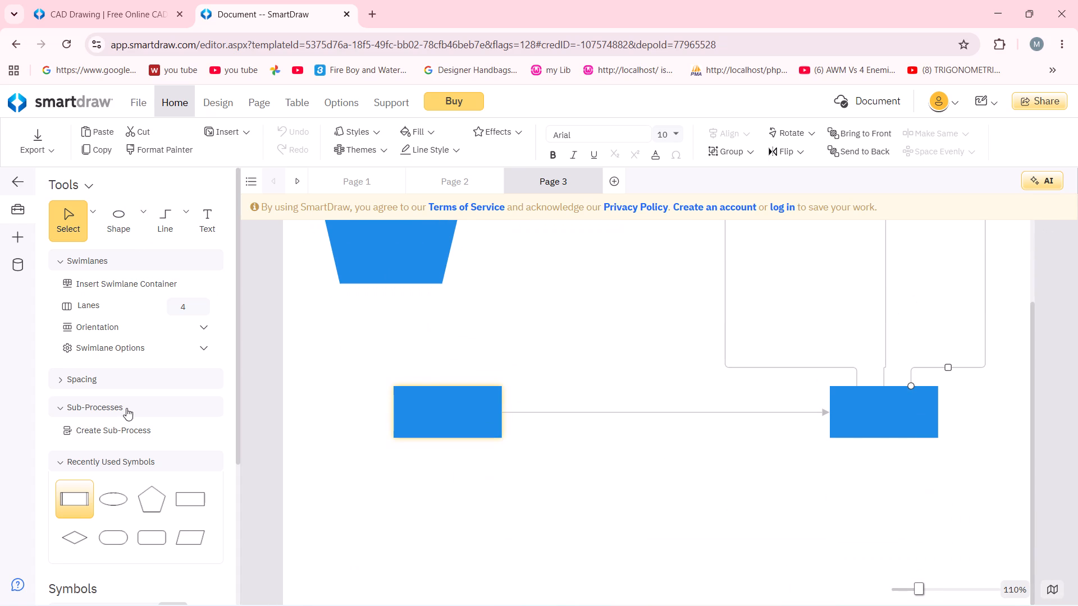
drag(449, 451, 449, 467)
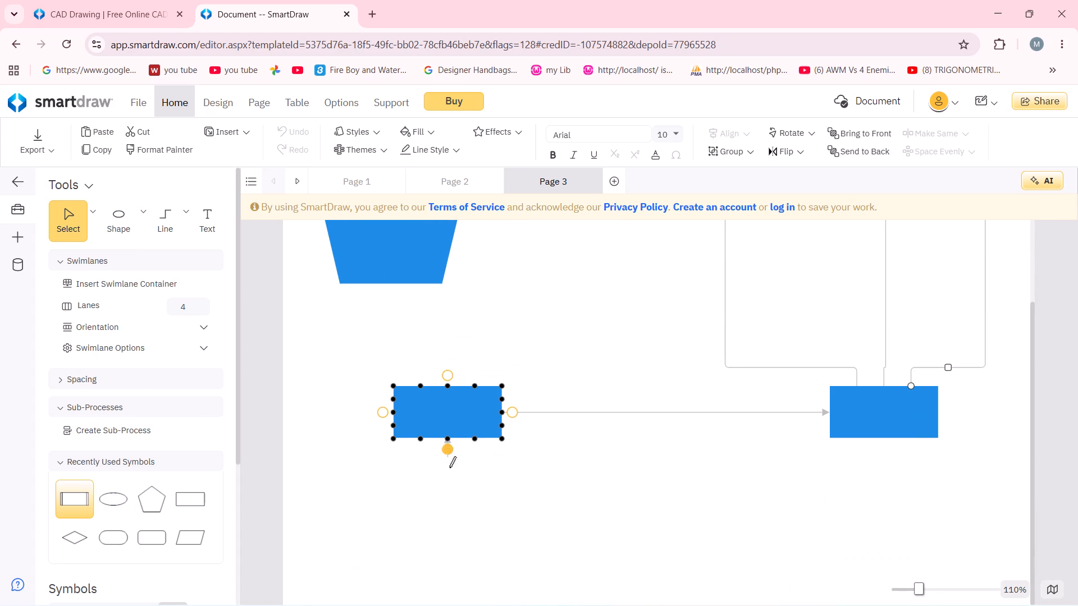
drag(449, 467, 450, 548)
scroll(631, 503, down, 1)
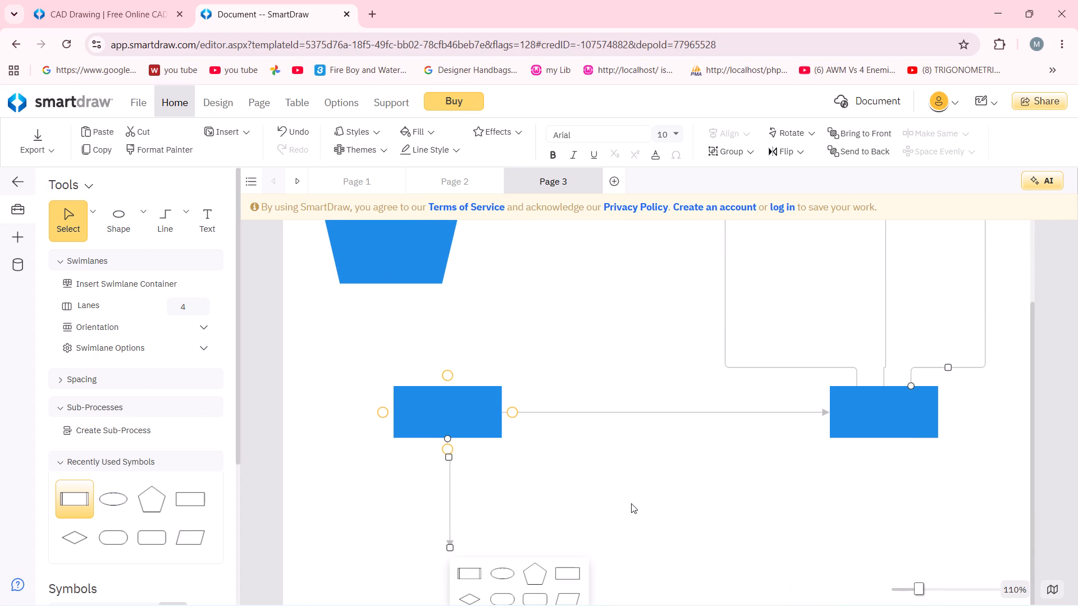
scroll(631, 503, down, 1)
Bend the new downward arrow by moving its free end to the right, keeping it below the first rectangle.
drag(918, 592, 909, 592)
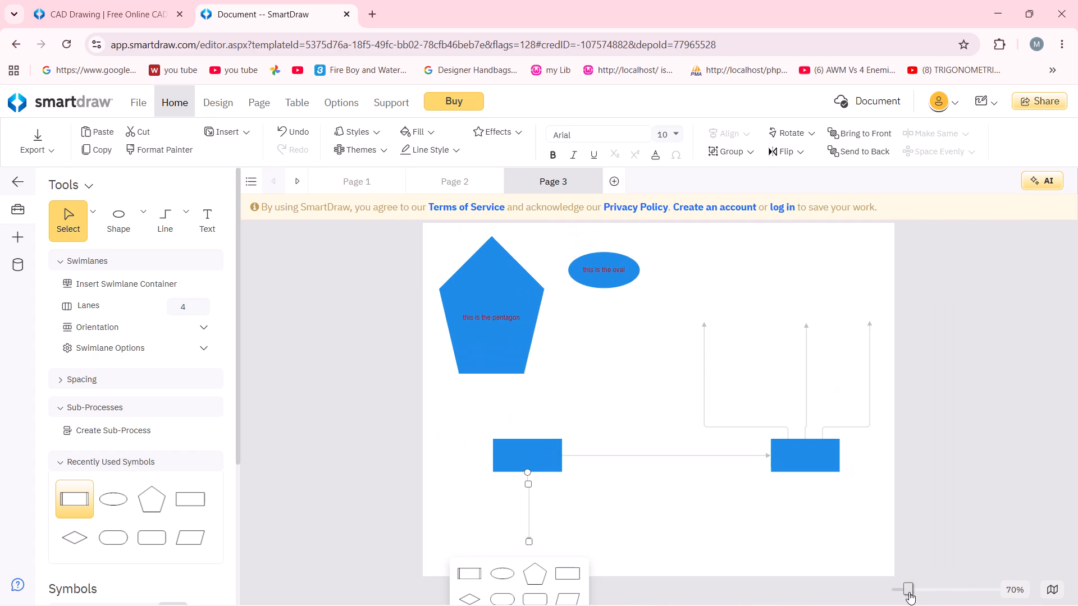
scroll(734, 475, down, 1)
drag(531, 541, 574, 538)
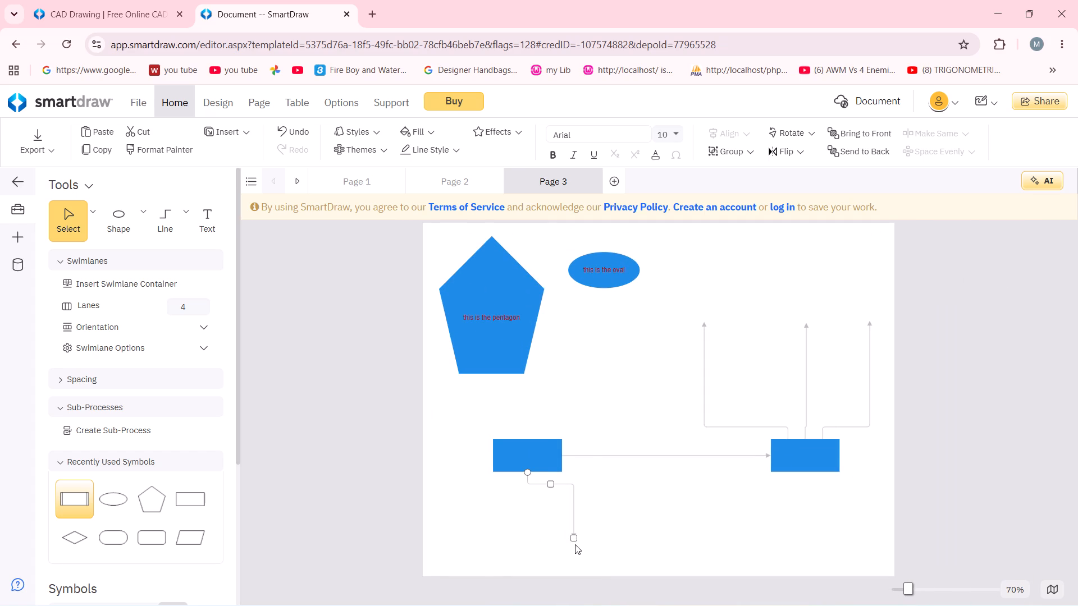
click(574, 539)
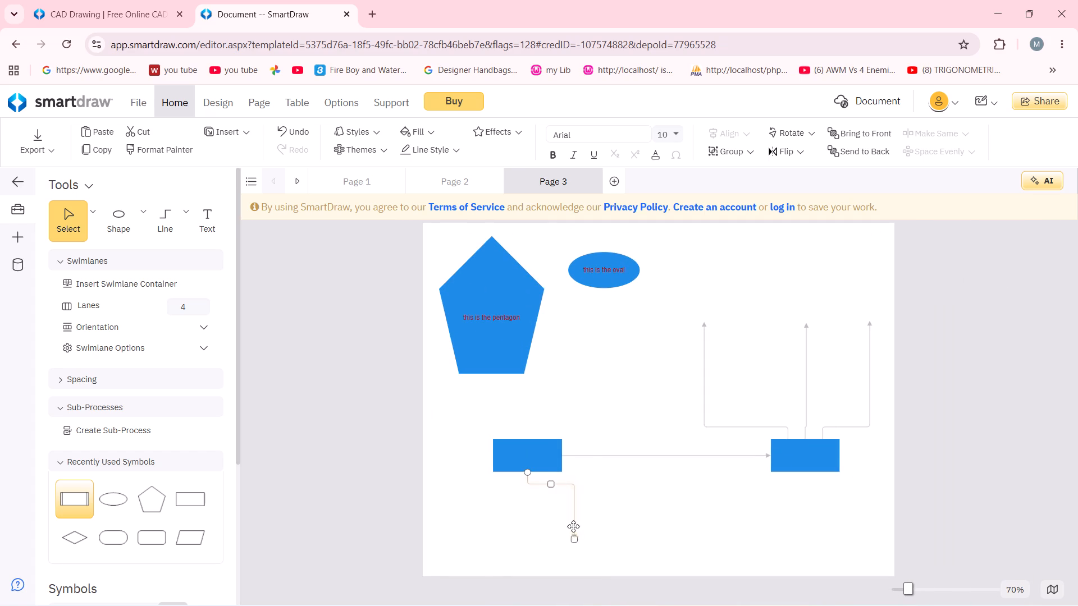
Reposition the bent arrow so it leaves the first rectangle's bottom edge near its lower-left corner, with its horizontal bend lower.
click(573, 526)
click(579, 540)
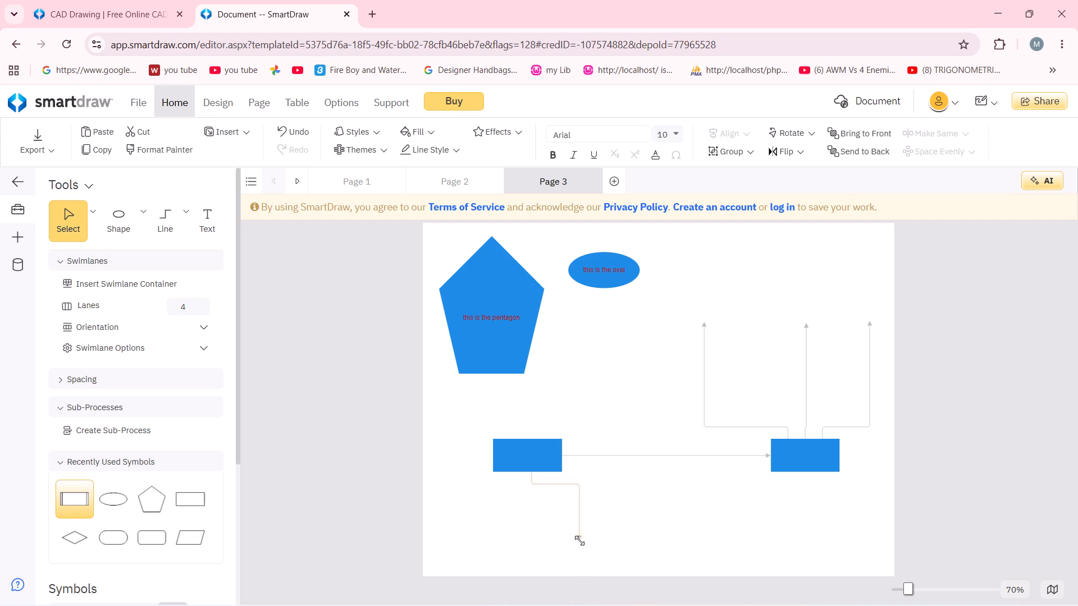
click(579, 540)
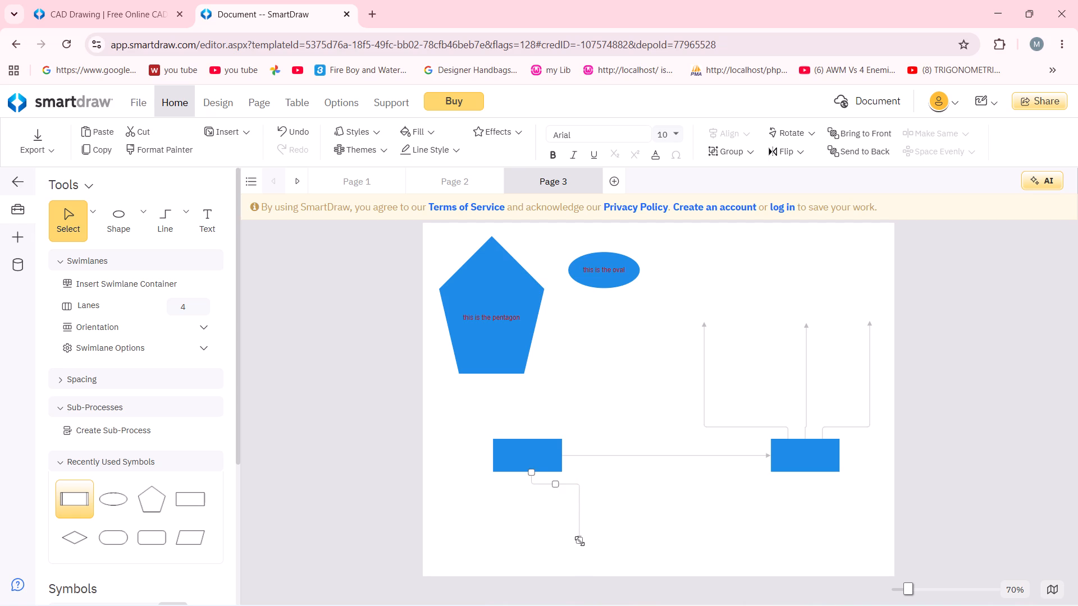
click(579, 541)
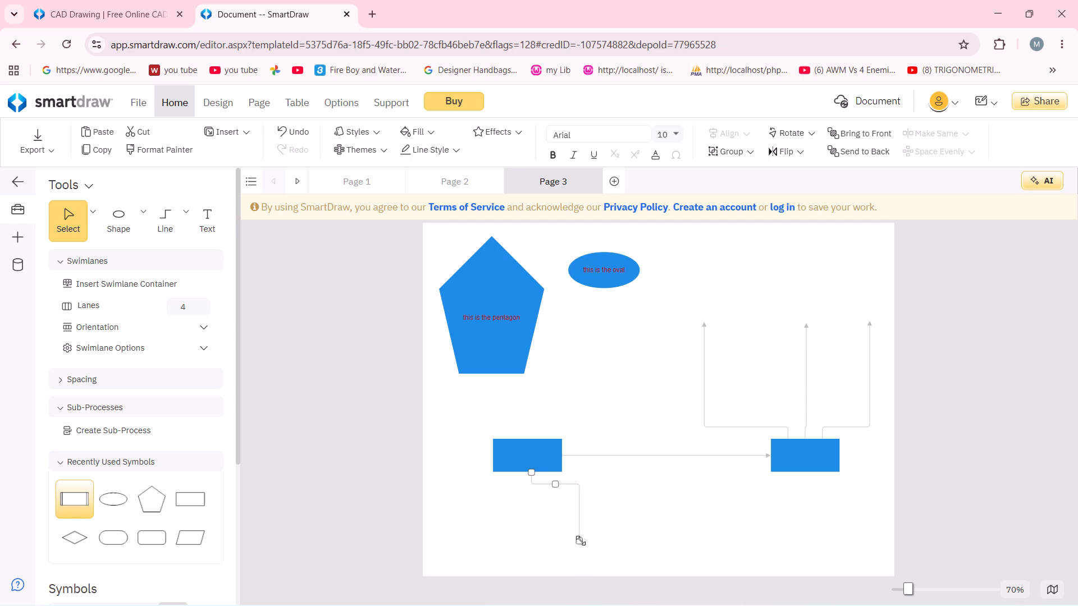
click(581, 540)
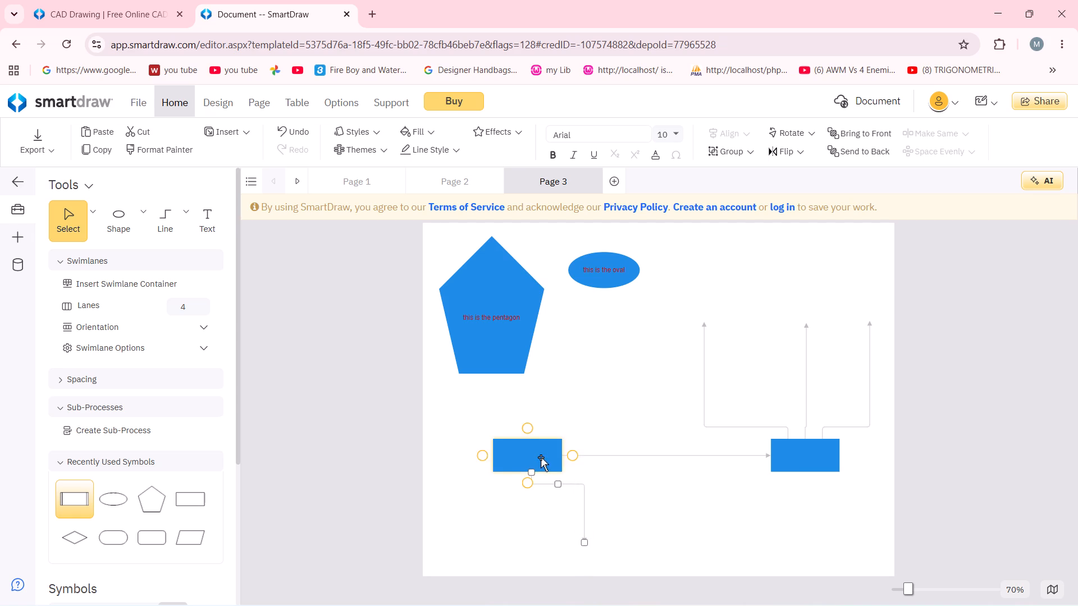
click(541, 457)
click(584, 518)
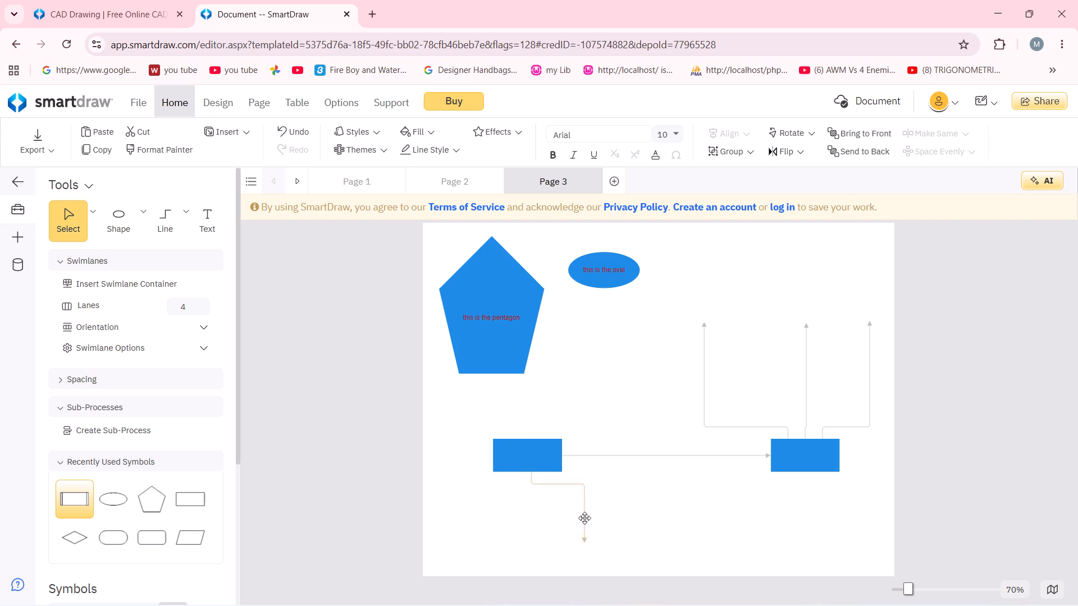
drag(584, 535, 597, 536)
drag(597, 536, 570, 532)
click(564, 540)
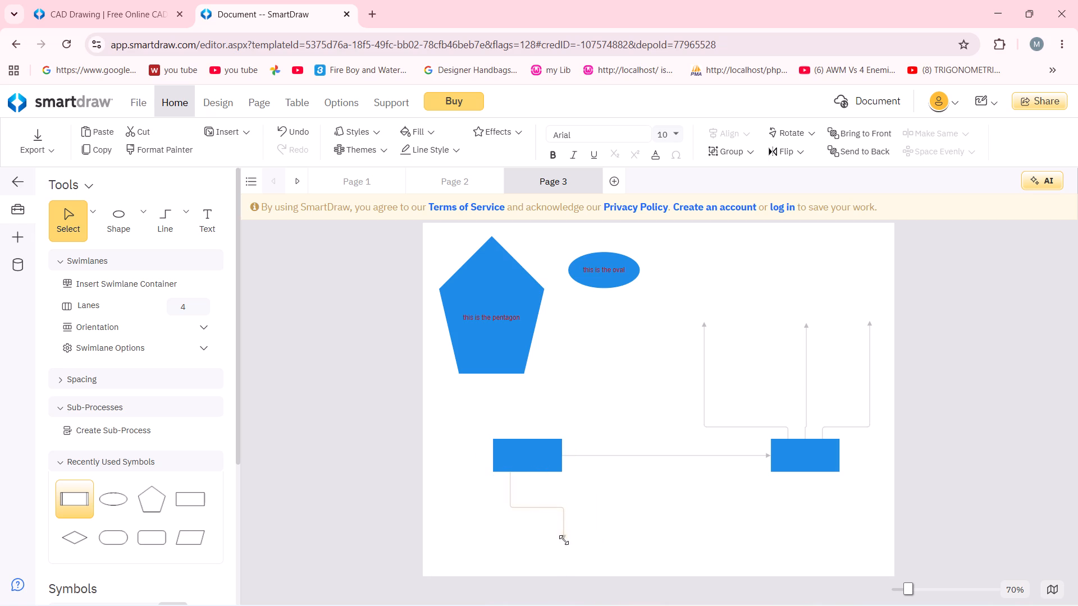
click(563, 543)
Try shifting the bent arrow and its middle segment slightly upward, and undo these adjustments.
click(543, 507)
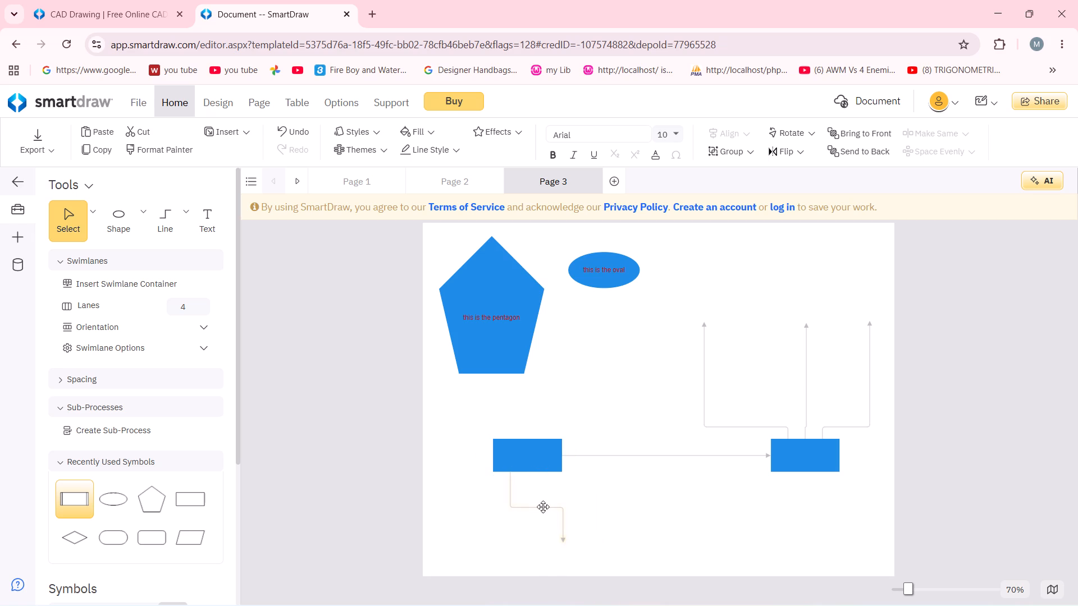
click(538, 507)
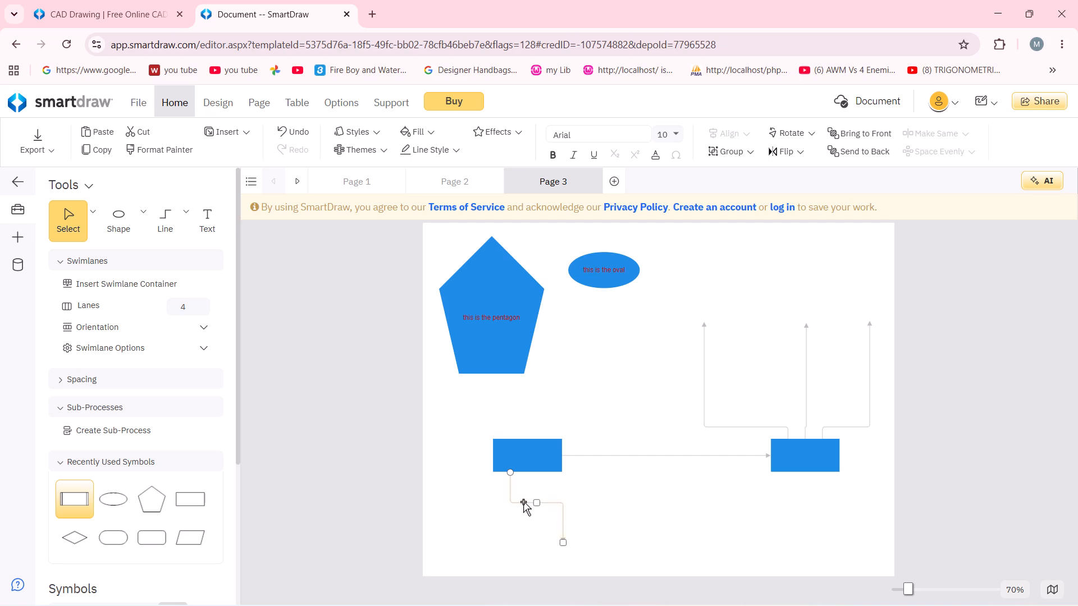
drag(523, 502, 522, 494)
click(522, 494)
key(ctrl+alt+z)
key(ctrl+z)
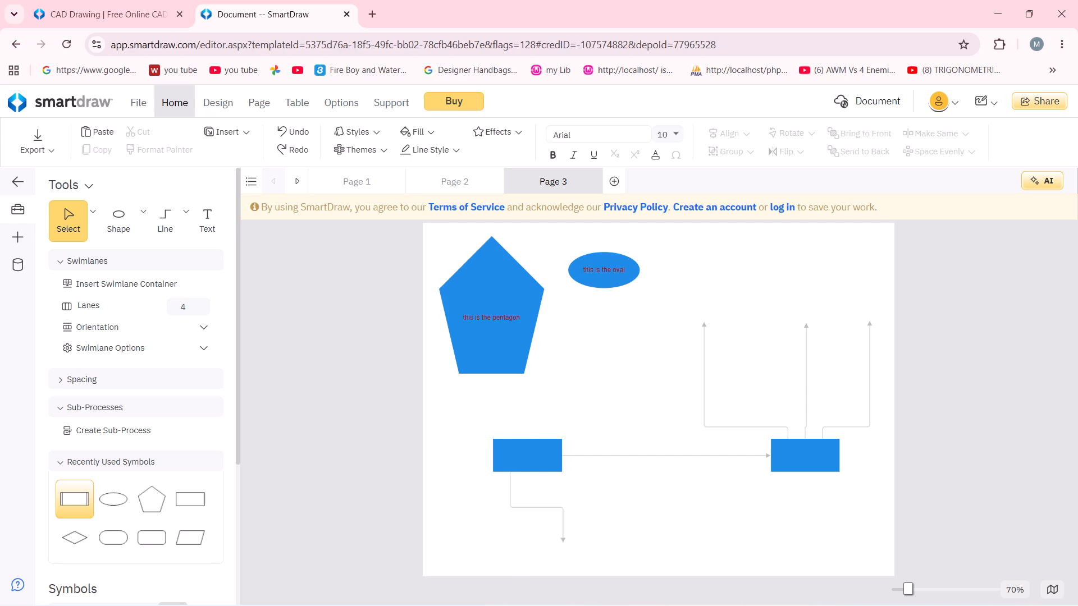
Select the bent arrow below the first rectangle and apply a preset style to it.
click(558, 515)
triple_click(563, 532)
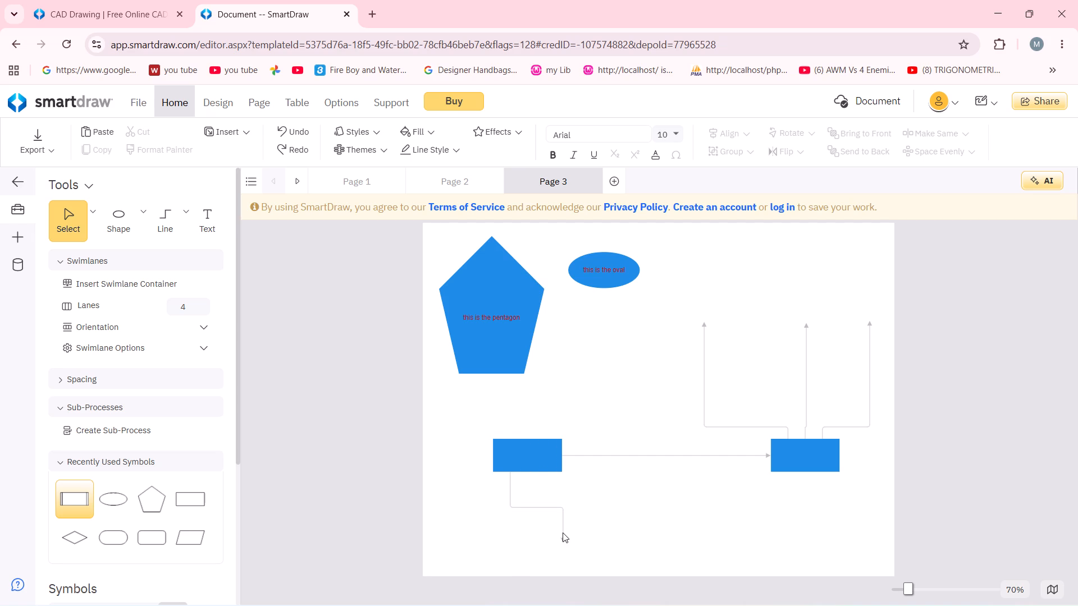
drag(556, 518, 566, 519)
click(566, 519)
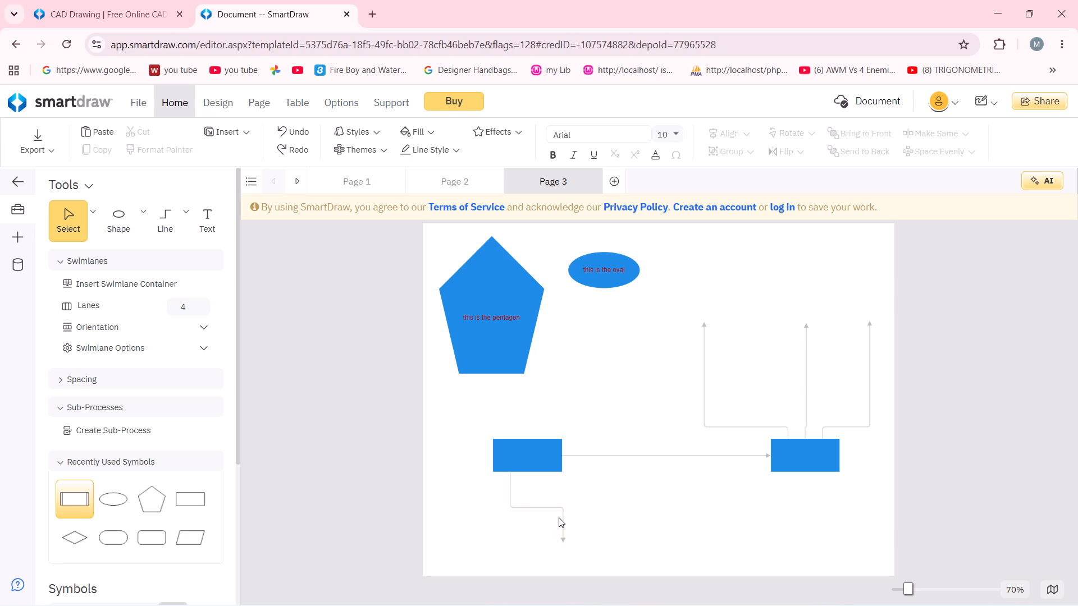
click(556, 507)
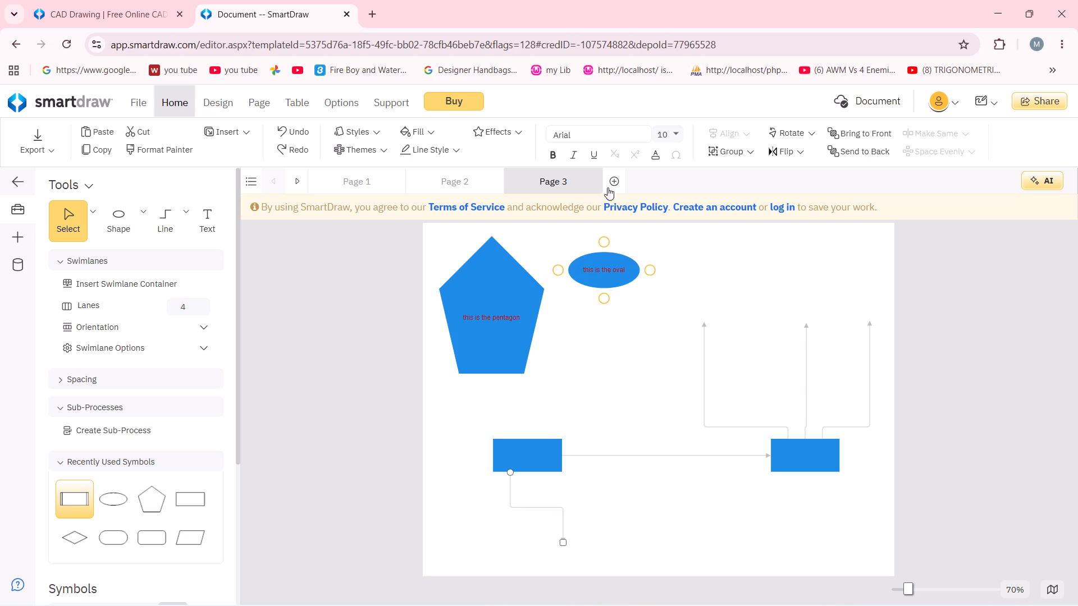
click(316, 132)
click(339, 132)
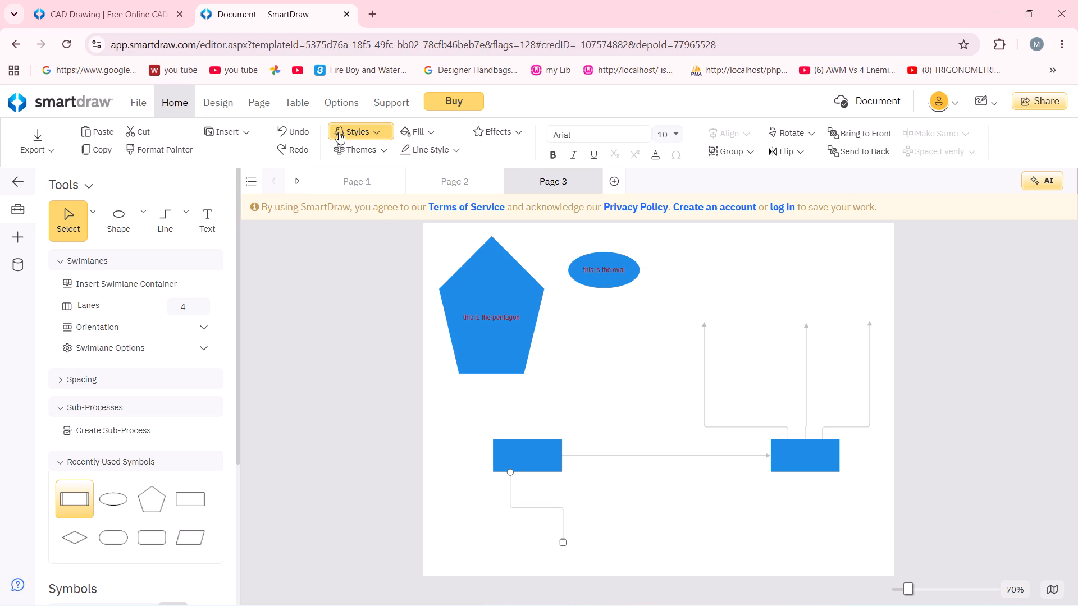
click(399, 183)
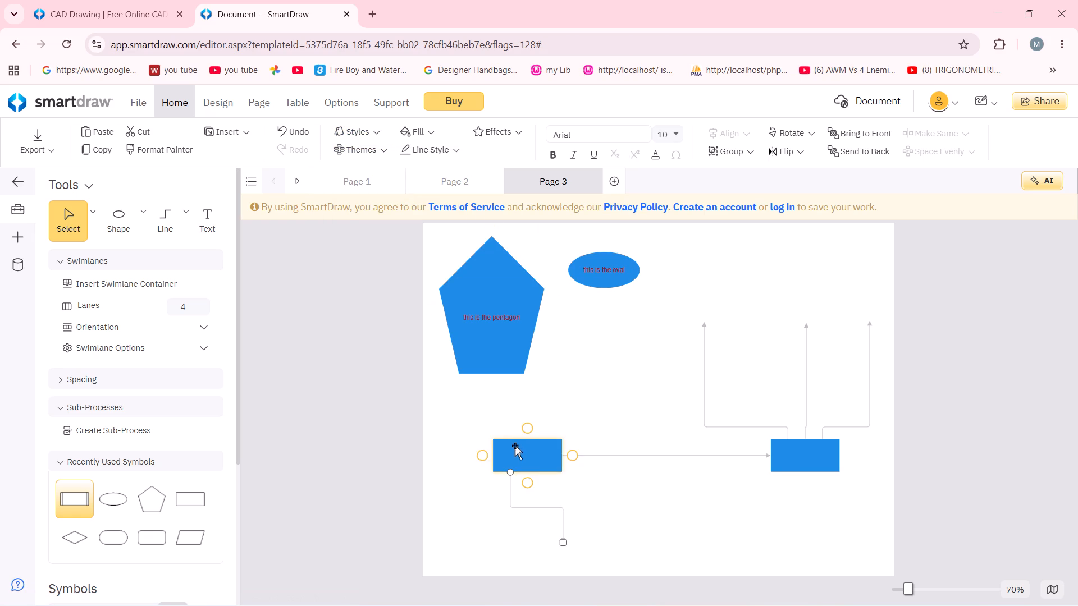
Label the first rectangle on Page 3 with the text "Thus the piperline".
double_click(515, 446)
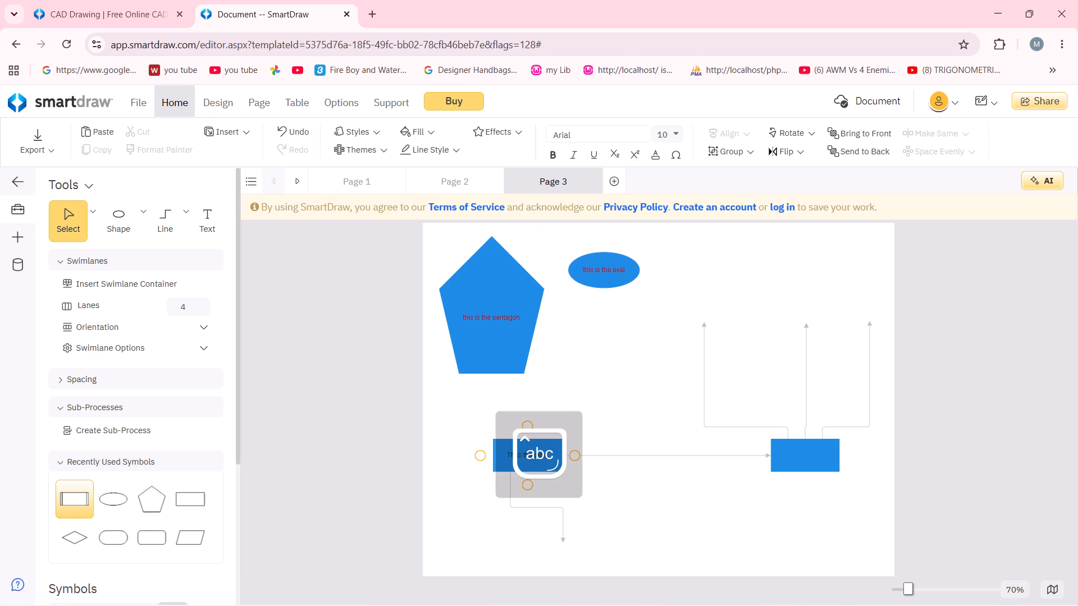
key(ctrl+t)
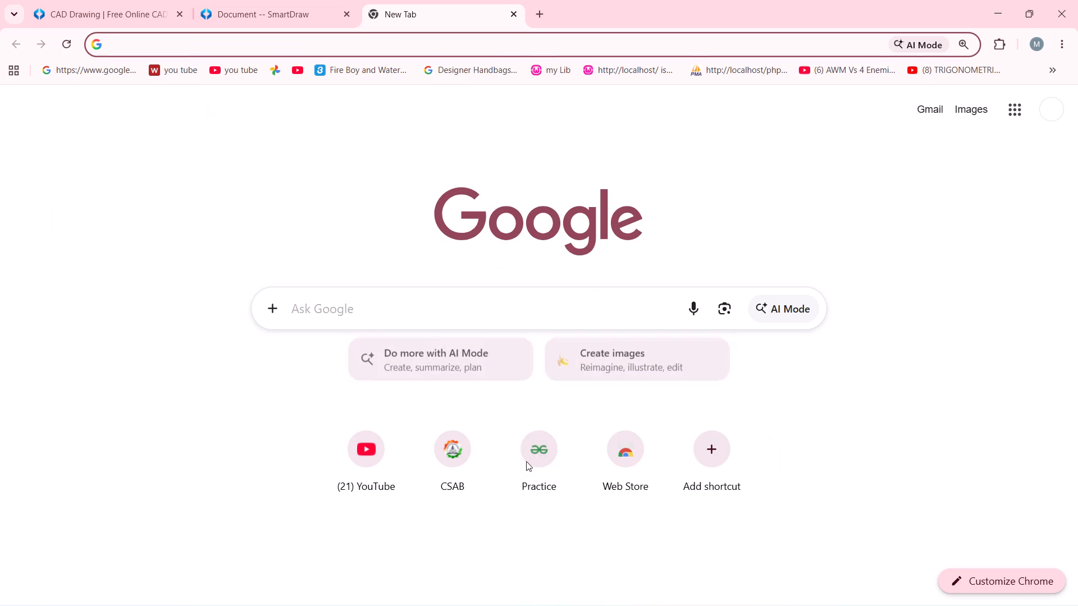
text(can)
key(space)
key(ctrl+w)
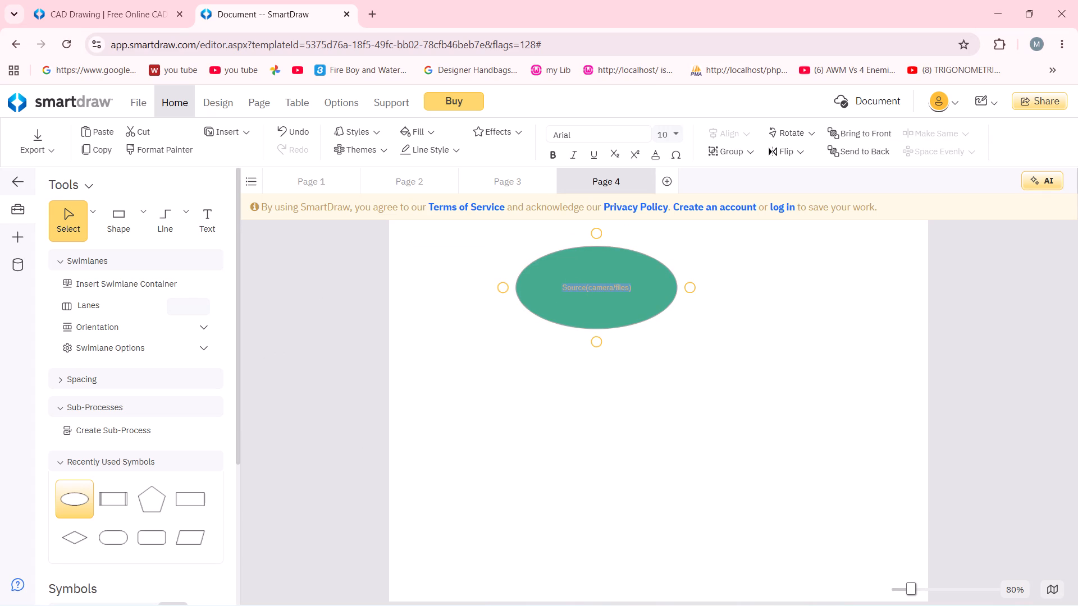
click(679, 127)
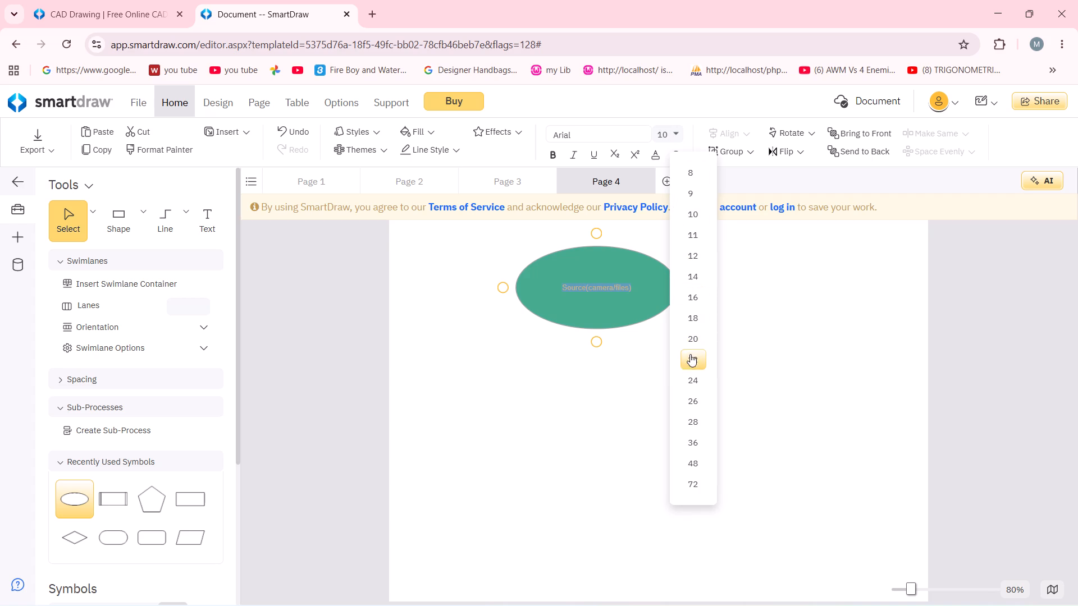
click(693, 338)
click(632, 290)
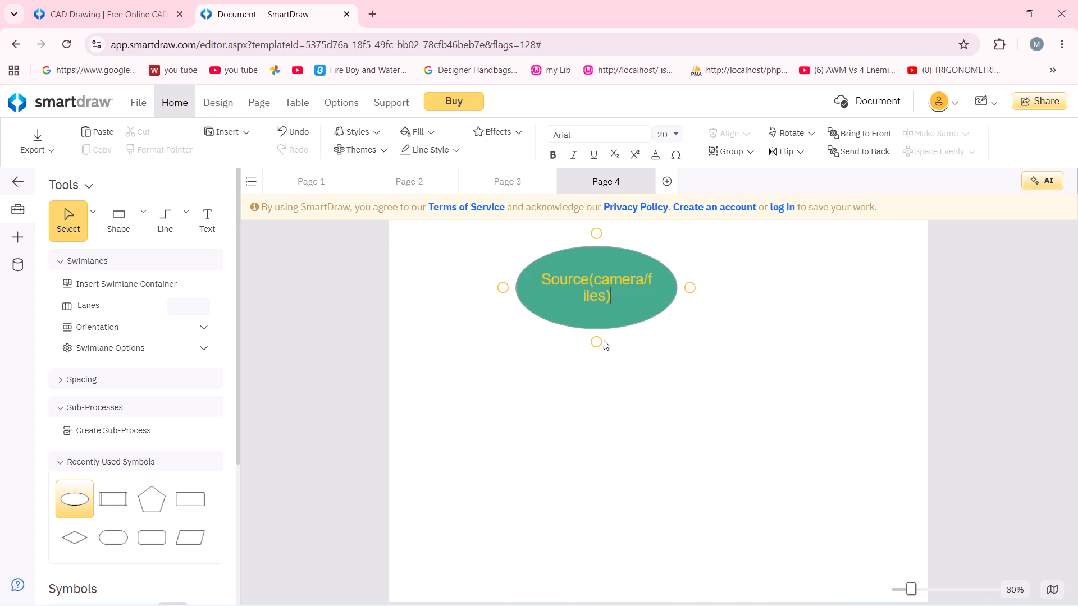
click(612, 357)
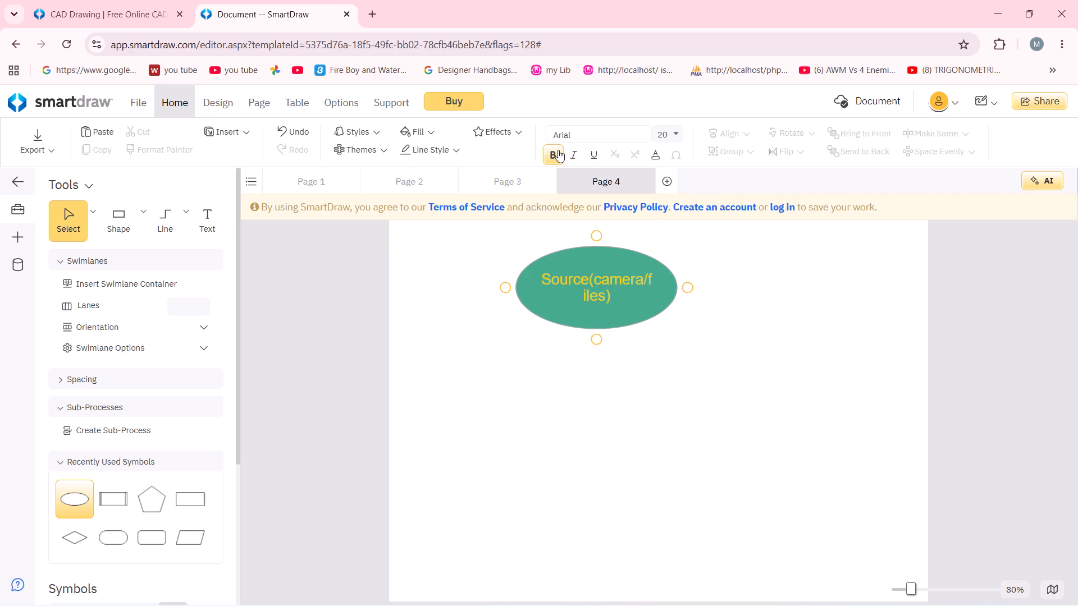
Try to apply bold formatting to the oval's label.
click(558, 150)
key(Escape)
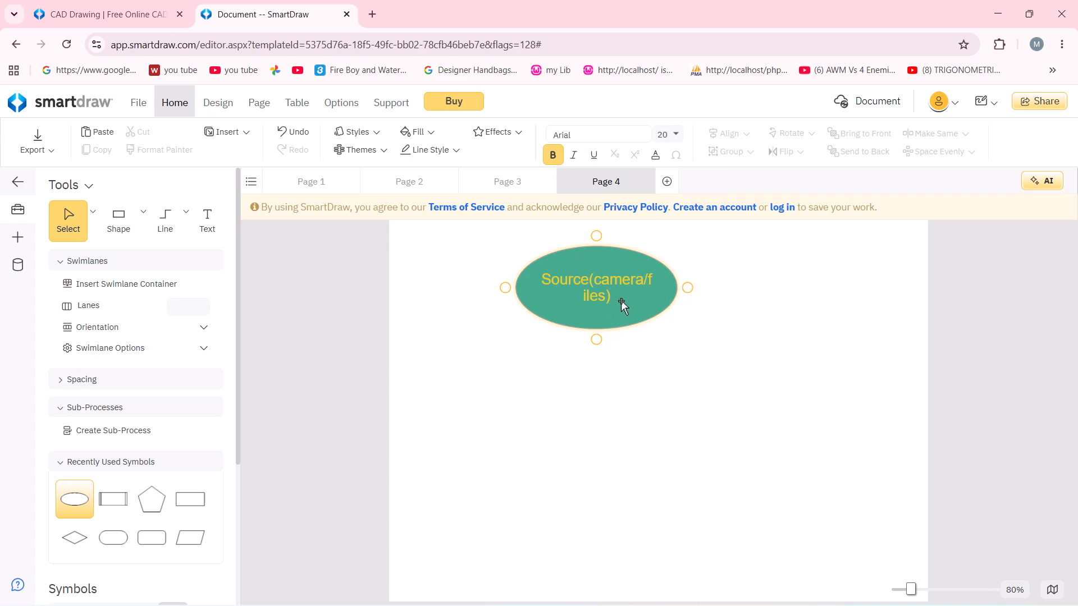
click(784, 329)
Shift the labelled oval slightly to the right on Page 4.
drag(620, 299, 593, 295)
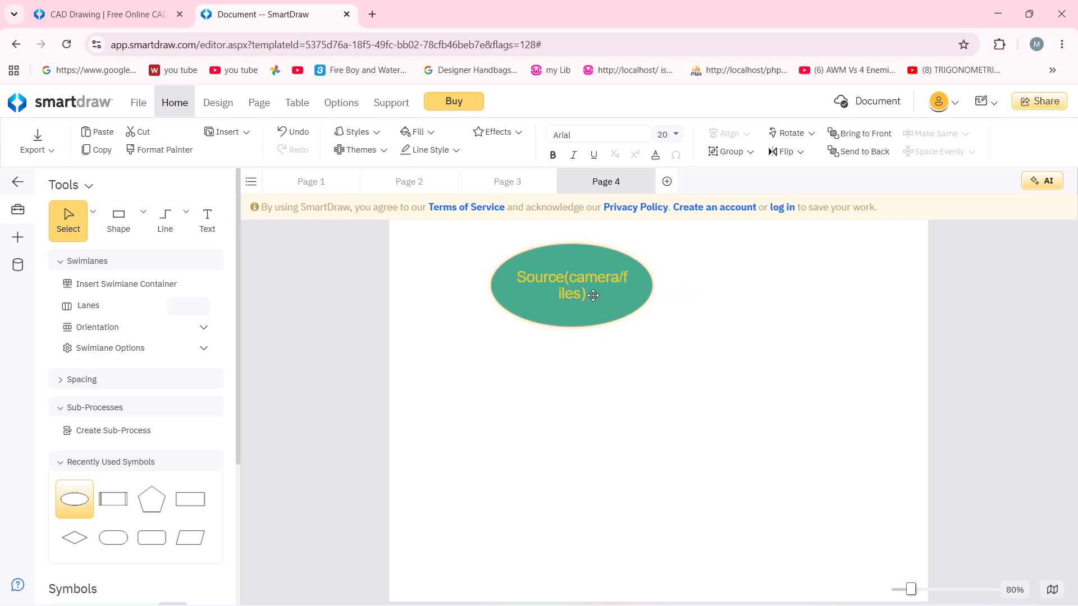
drag(593, 295, 628, 300)
Change the text colour of the "Source(camera/files)" label in the oval to light cyan.
triple_click(618, 300)
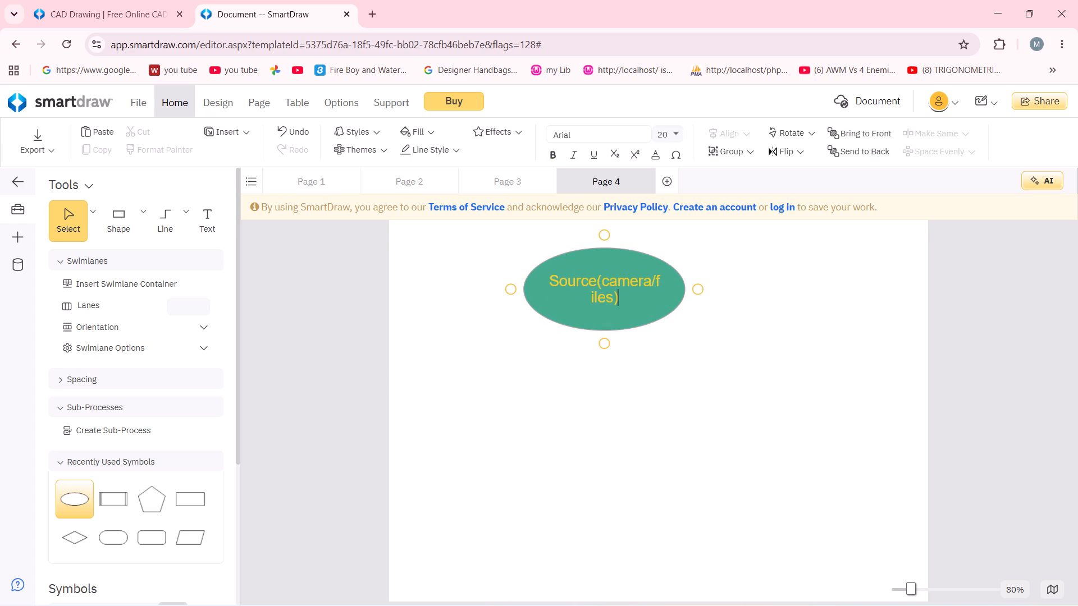
drag(628, 305, 552, 282)
right_click(552, 282)
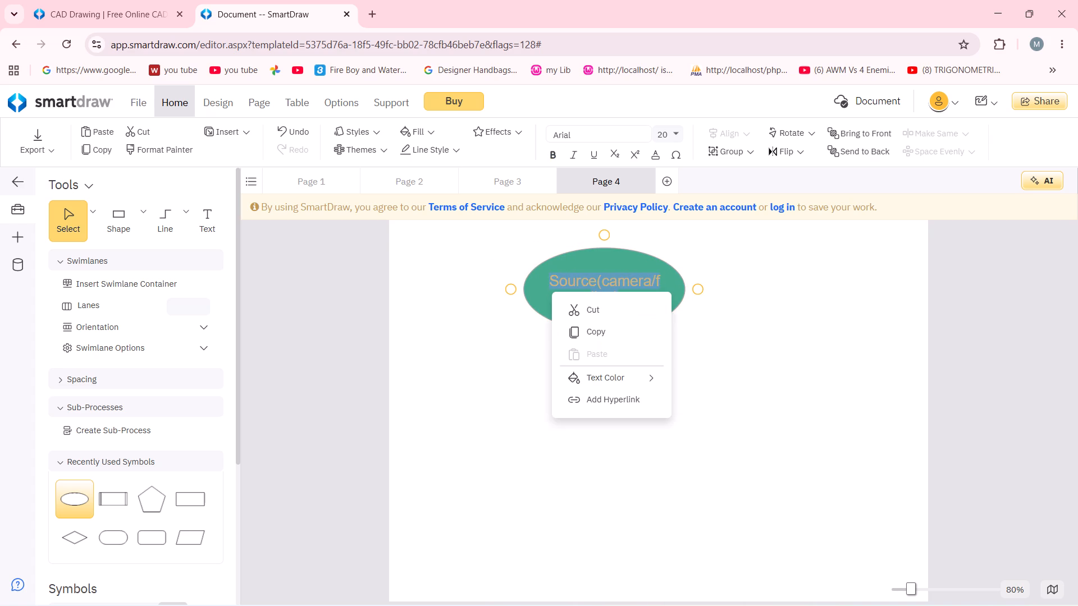
click(622, 384)
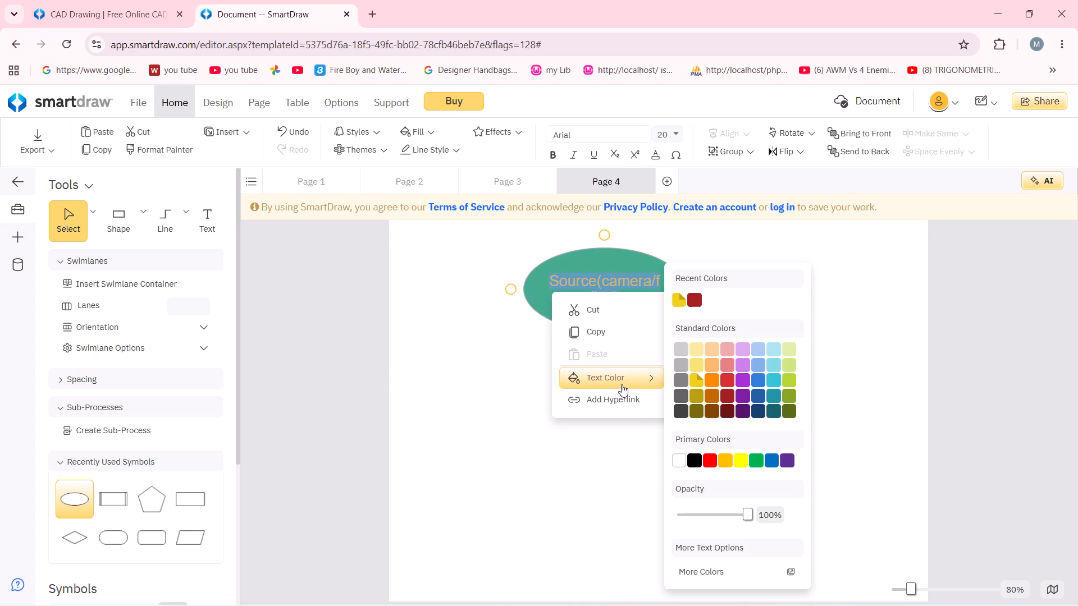
click(769, 348)
click(757, 312)
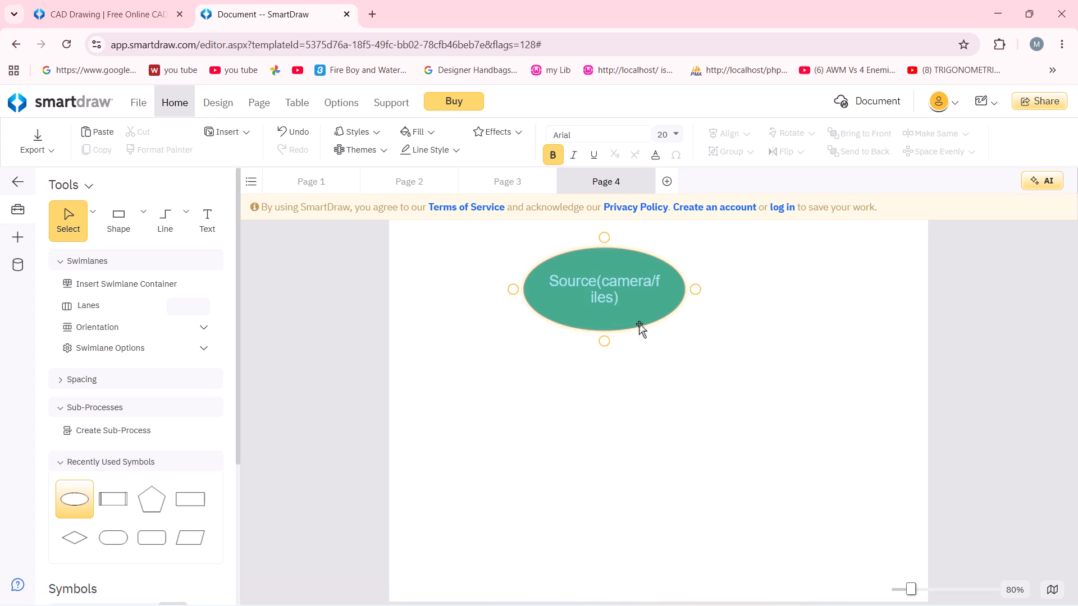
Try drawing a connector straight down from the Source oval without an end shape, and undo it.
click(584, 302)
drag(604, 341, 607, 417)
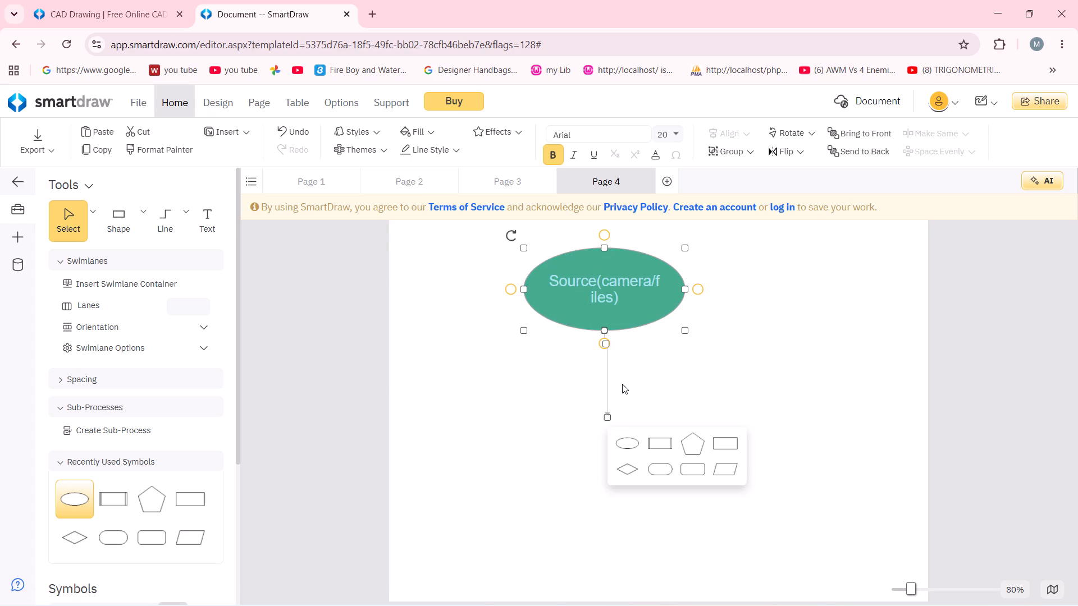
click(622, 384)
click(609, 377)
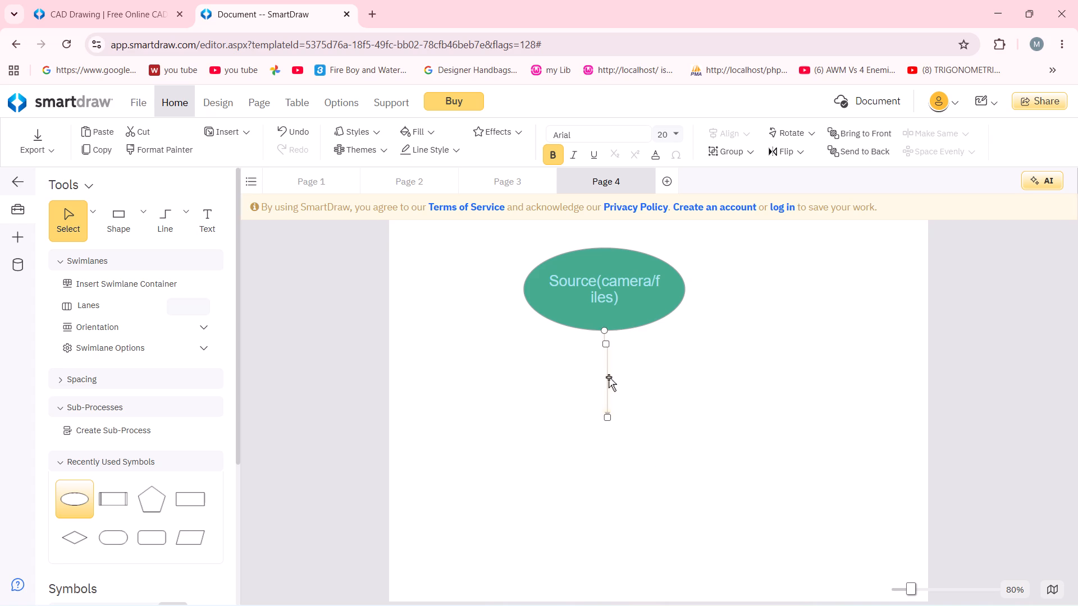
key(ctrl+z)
Extend a connector down from the bottom of the Source oval and attach a new oval at its end.
drag(601, 347, 603, 356)
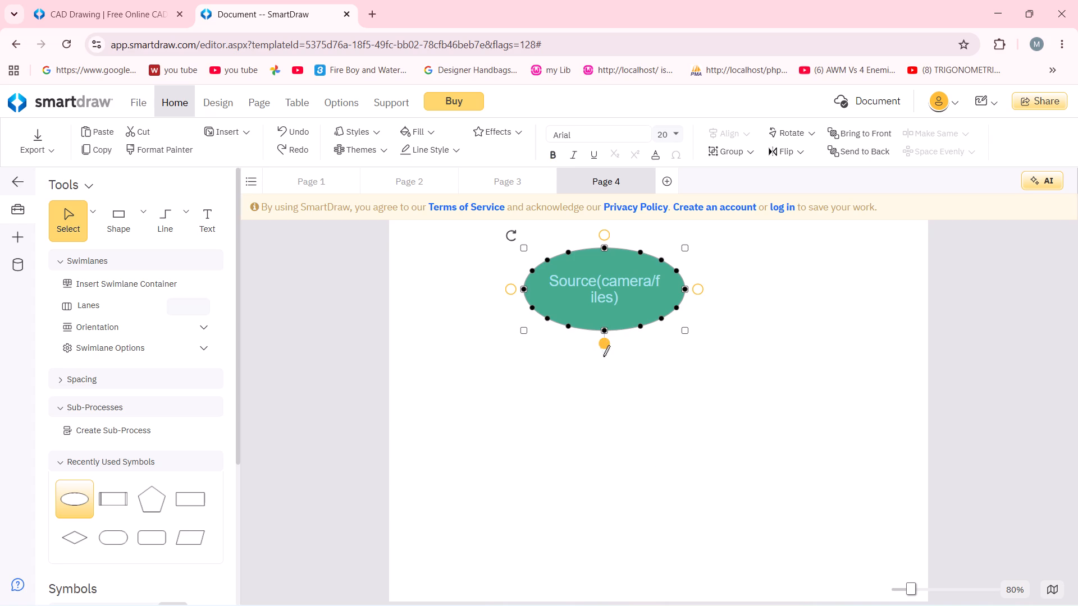
drag(603, 356, 604, 453)
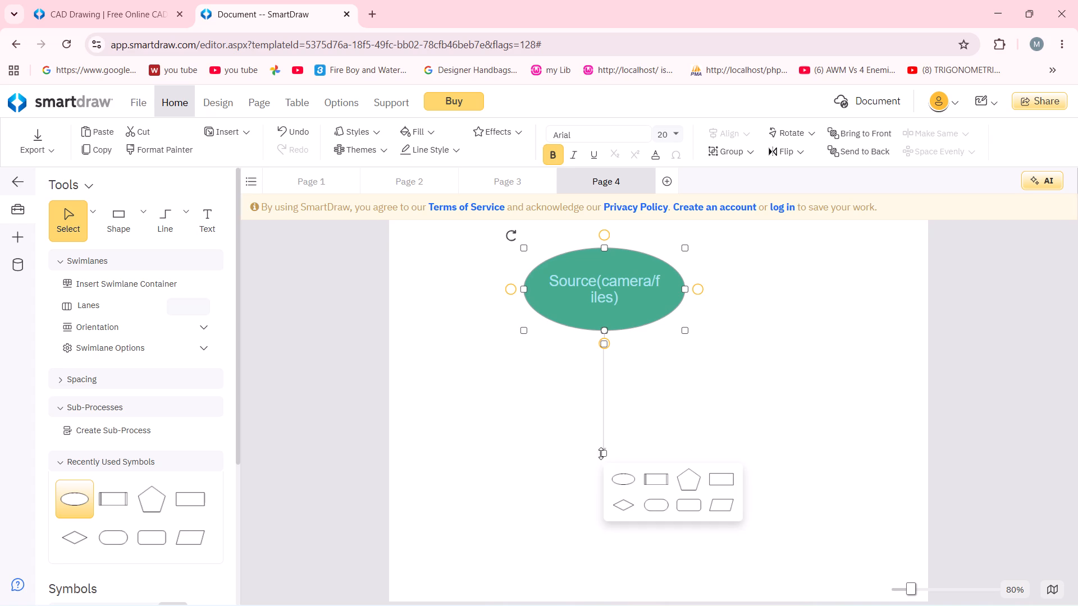
click(623, 477)
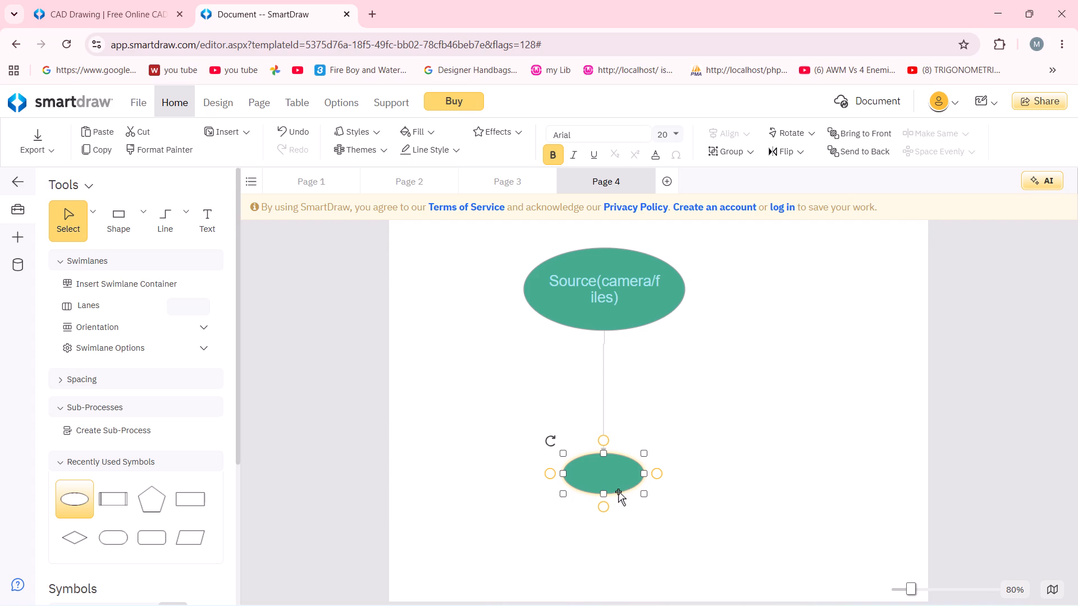
Enlarge the new oval to roughly the Source oval's size and place it about 4.5 units below the Source oval.
drag(642, 495, 724, 541)
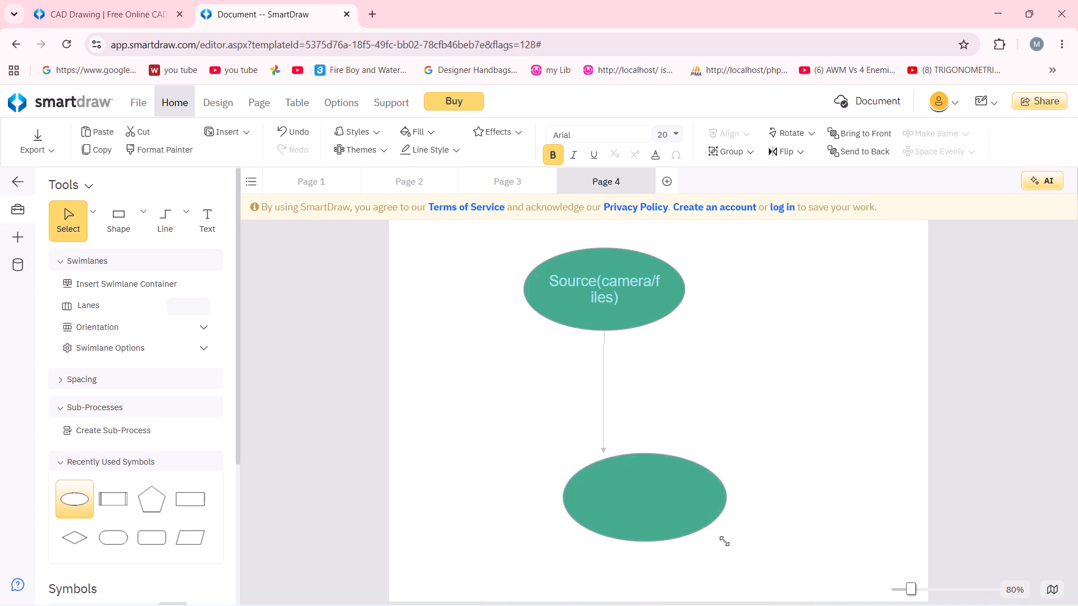
drag(724, 541, 720, 539)
drag(664, 504, 626, 517)
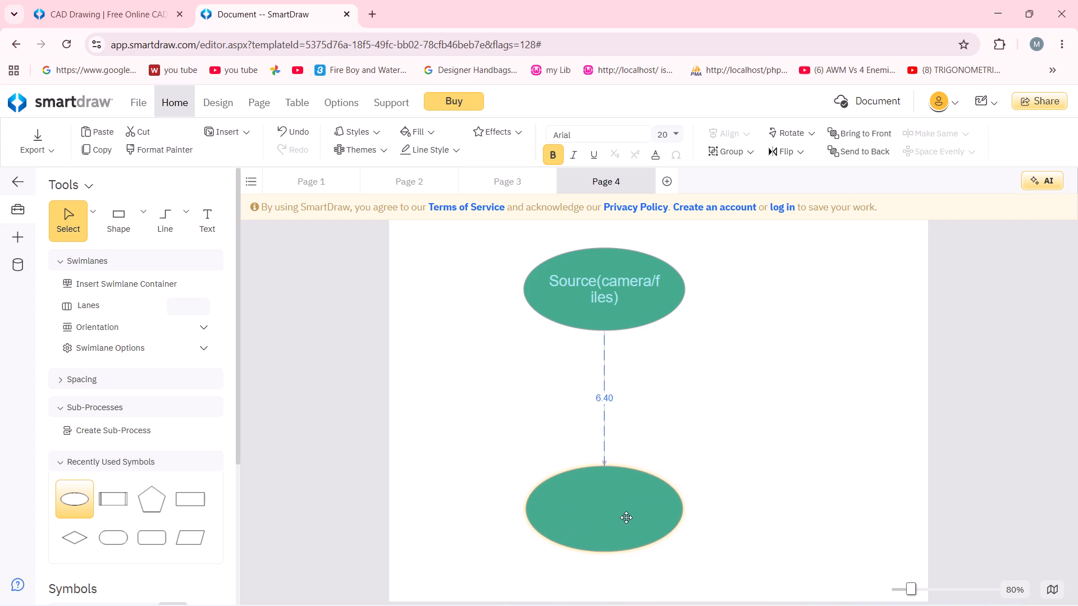
drag(626, 517, 628, 477)
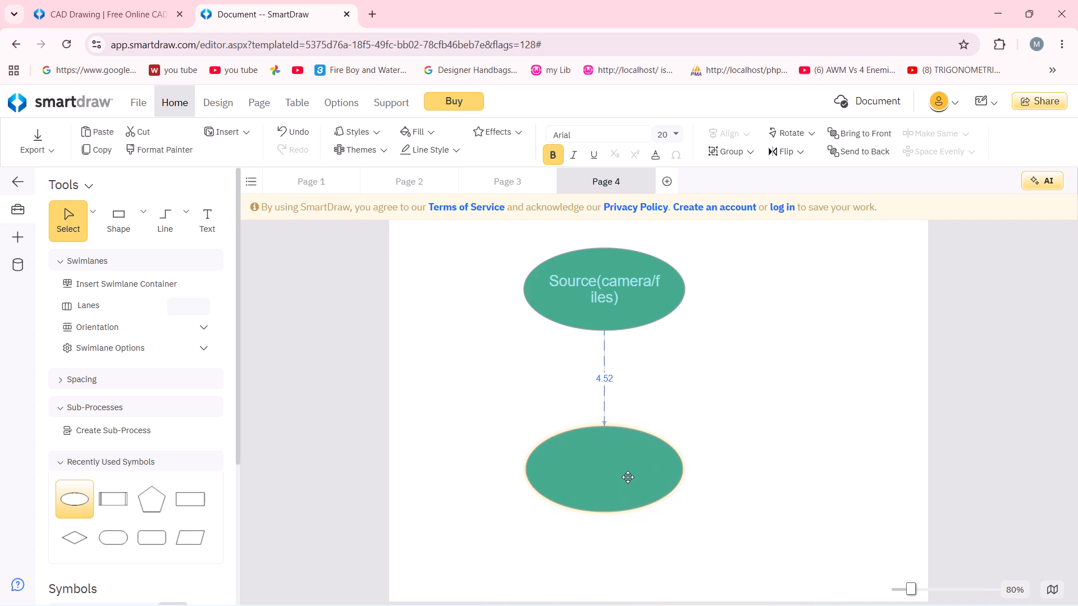
drag(628, 477, 626, 476)
click(706, 387)
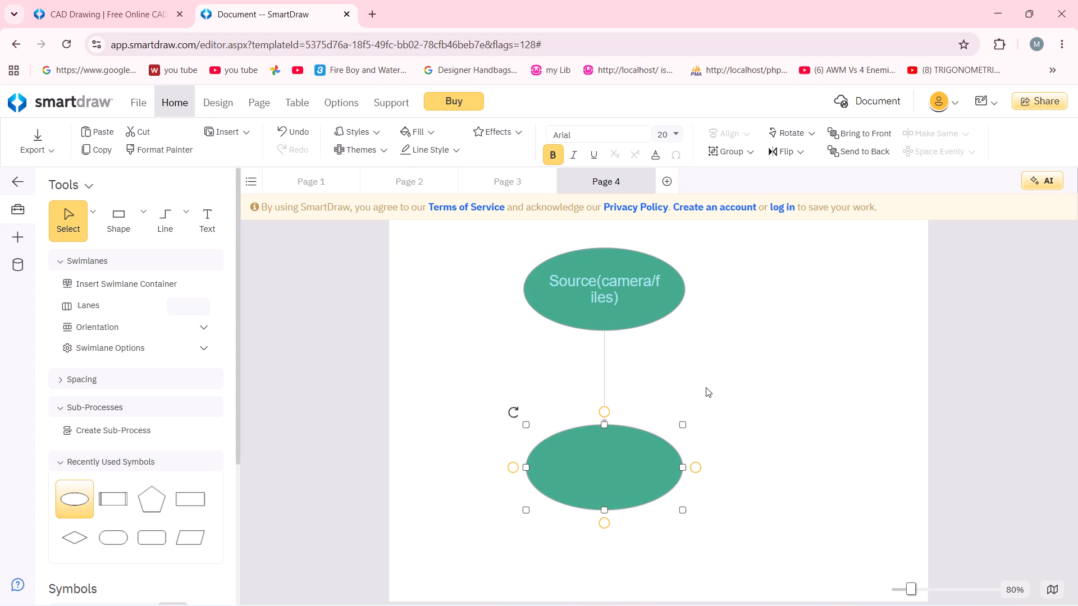
click(610, 458)
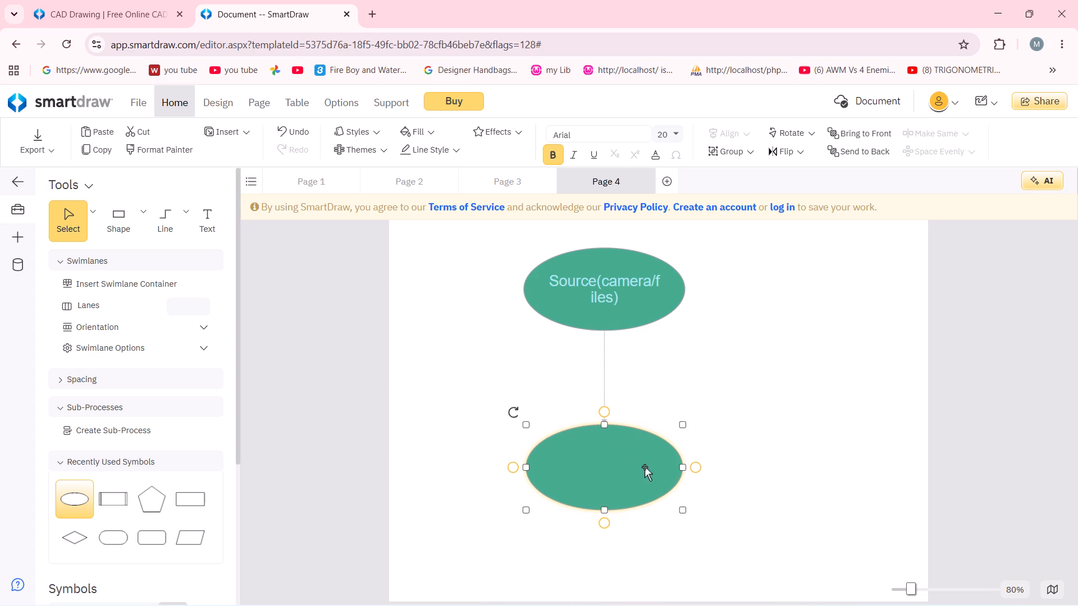
click(529, 465)
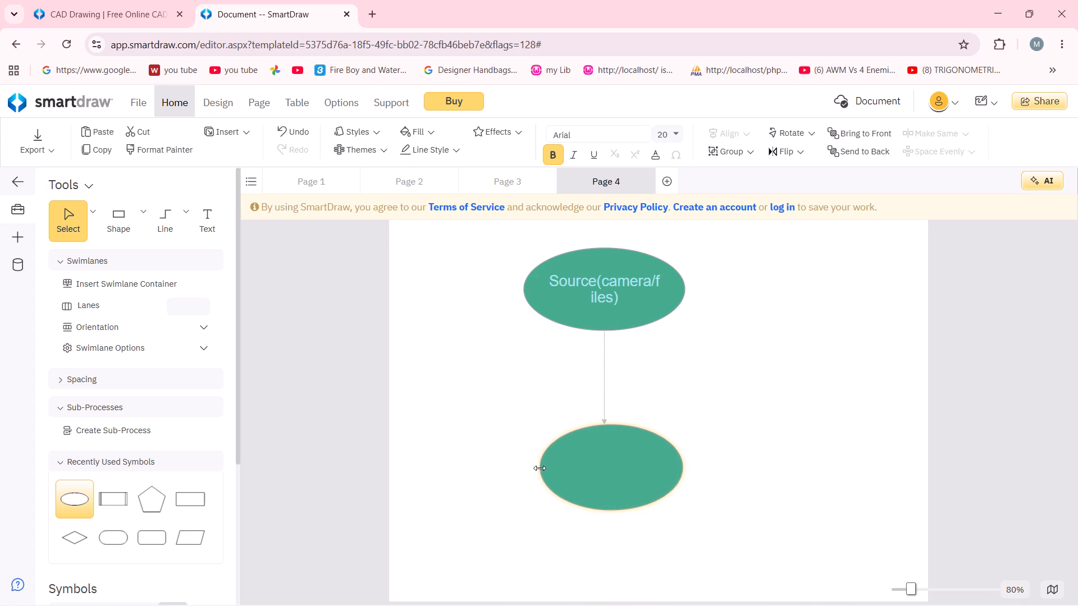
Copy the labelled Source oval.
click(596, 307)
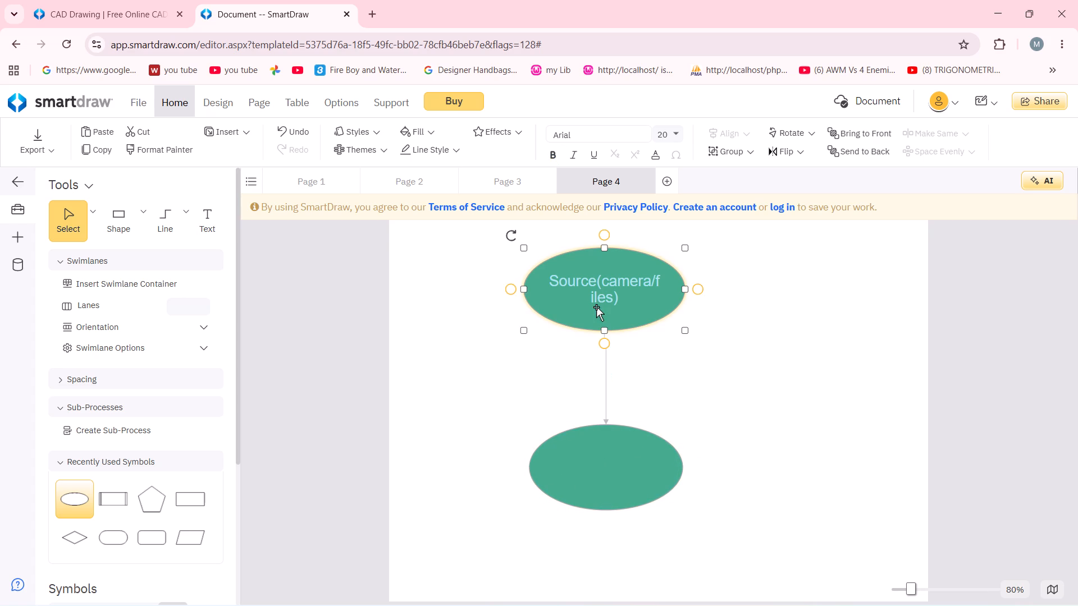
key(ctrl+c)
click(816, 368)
Realign the empty second oval so it is centred directly beneath the Source oval with a straight connector.
drag(705, 400, 637, 449)
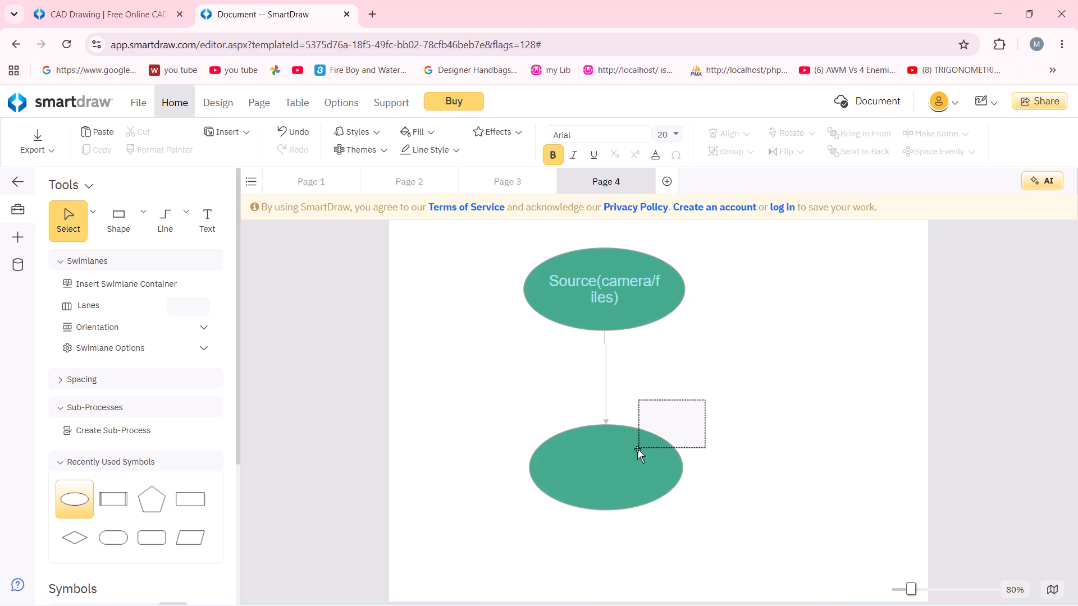
drag(637, 449, 632, 458)
click(623, 470)
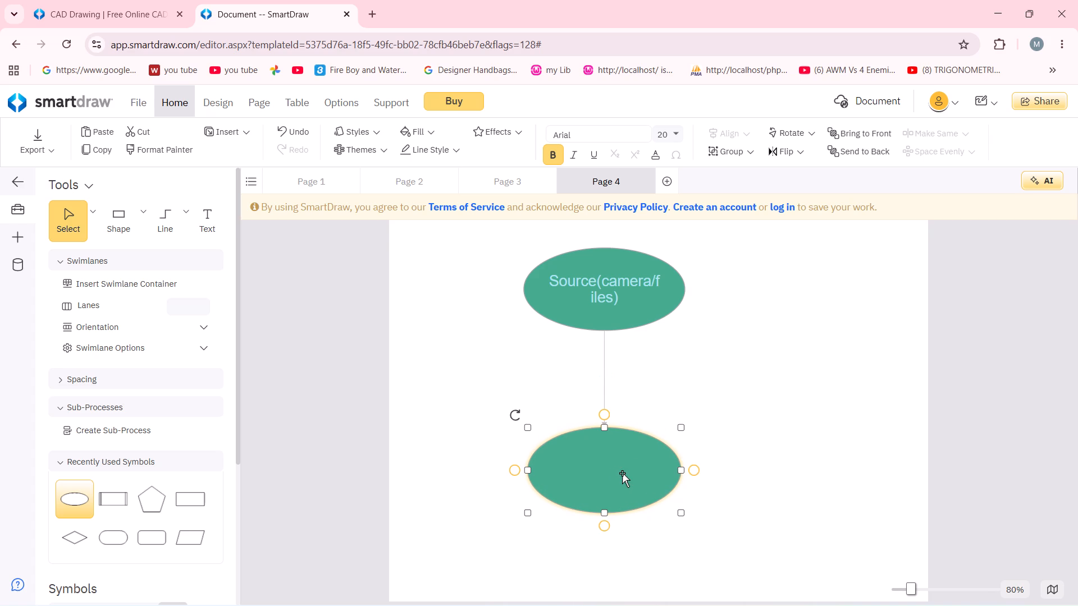
click(702, 392)
double_click(600, 470)
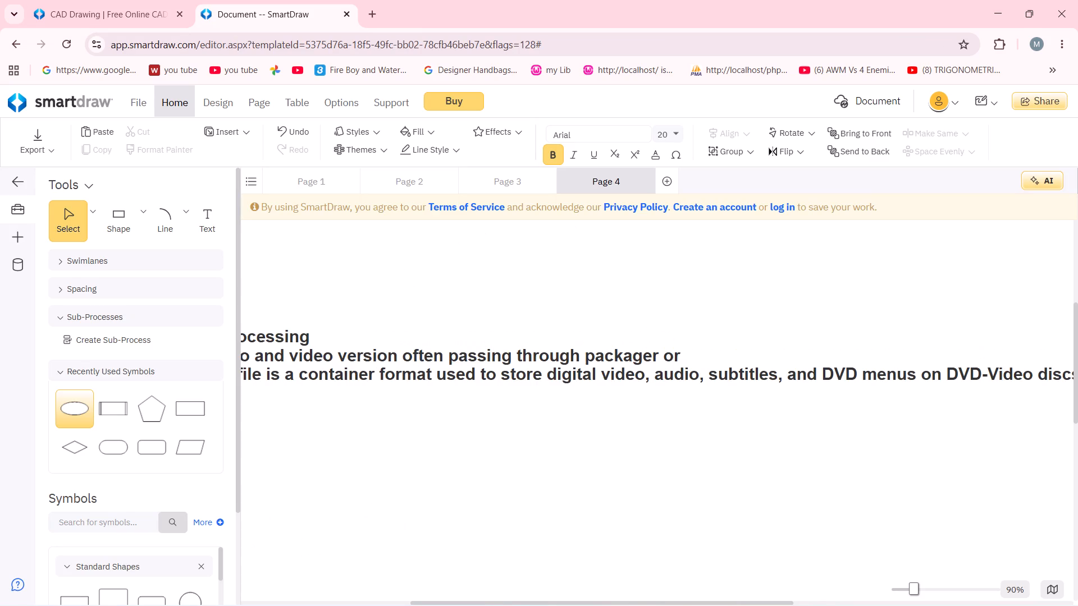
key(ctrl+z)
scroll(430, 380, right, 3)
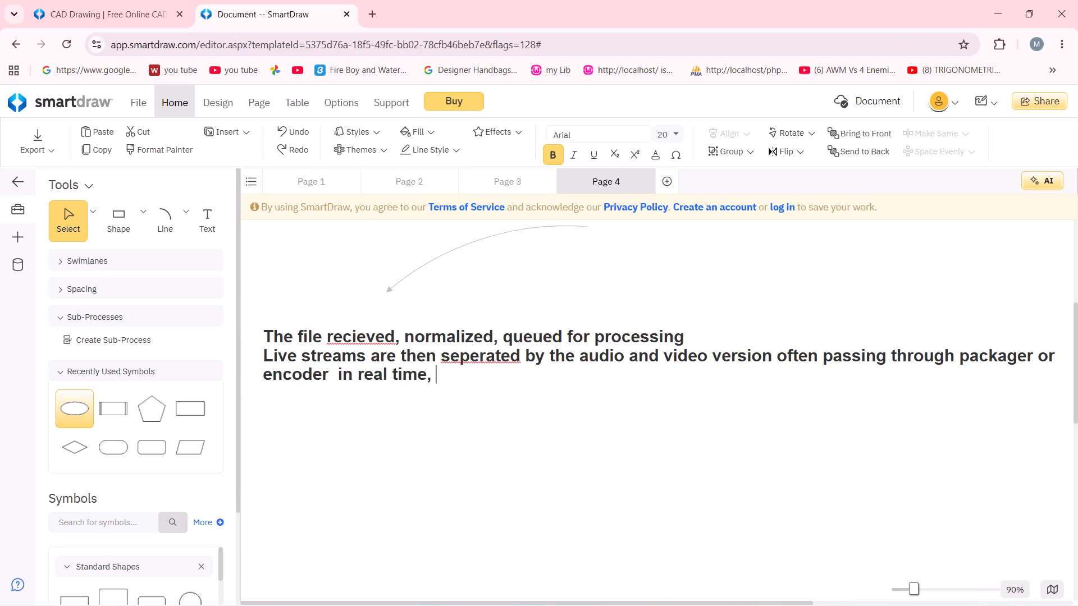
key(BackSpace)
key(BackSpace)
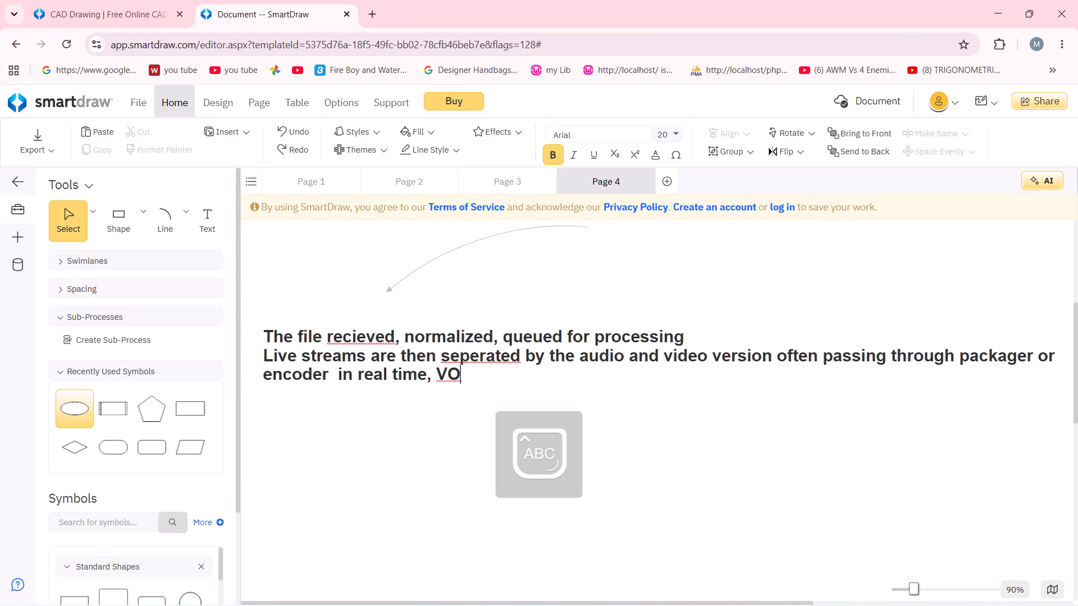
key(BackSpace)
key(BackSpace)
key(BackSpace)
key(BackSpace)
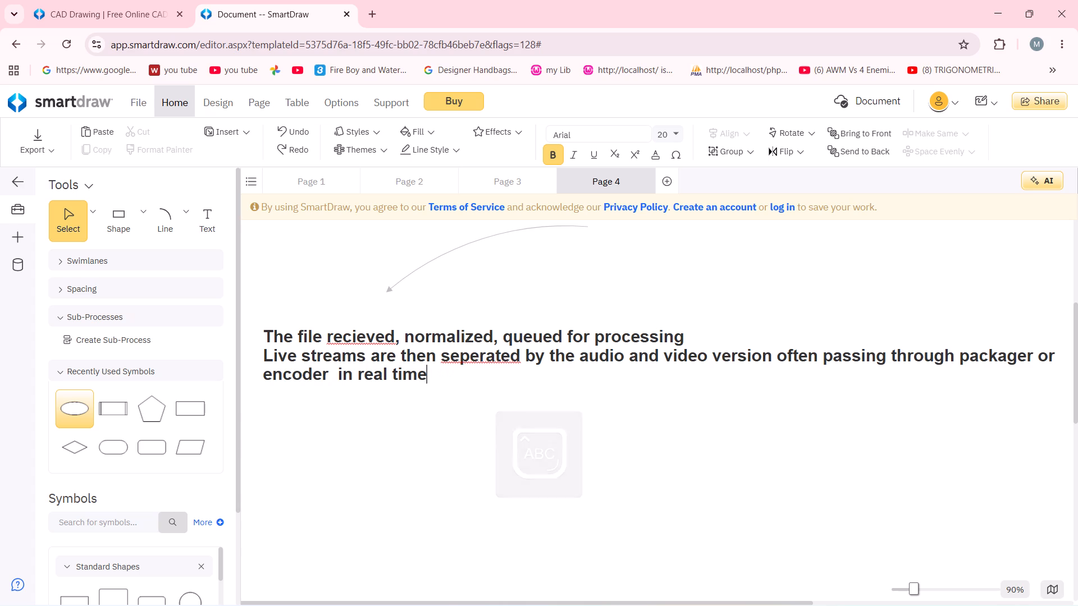
Draw a straight arrow from the end of "in real time" sloping down and rightward into the empty area below the note.
key(Return)
key(space)
key(space)
click(179, 209)
click(182, 222)
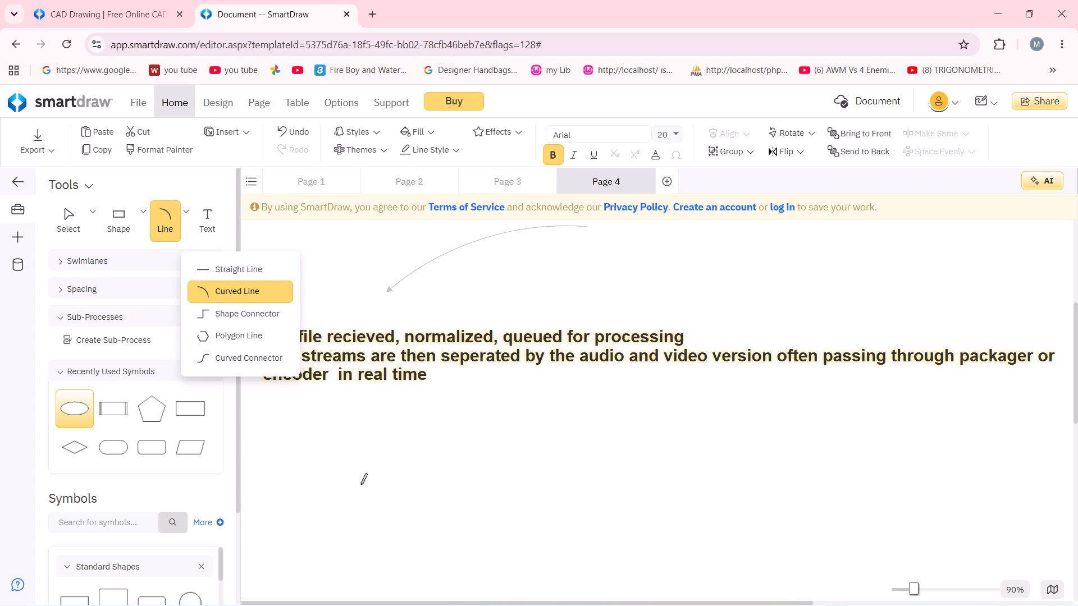
click(241, 263)
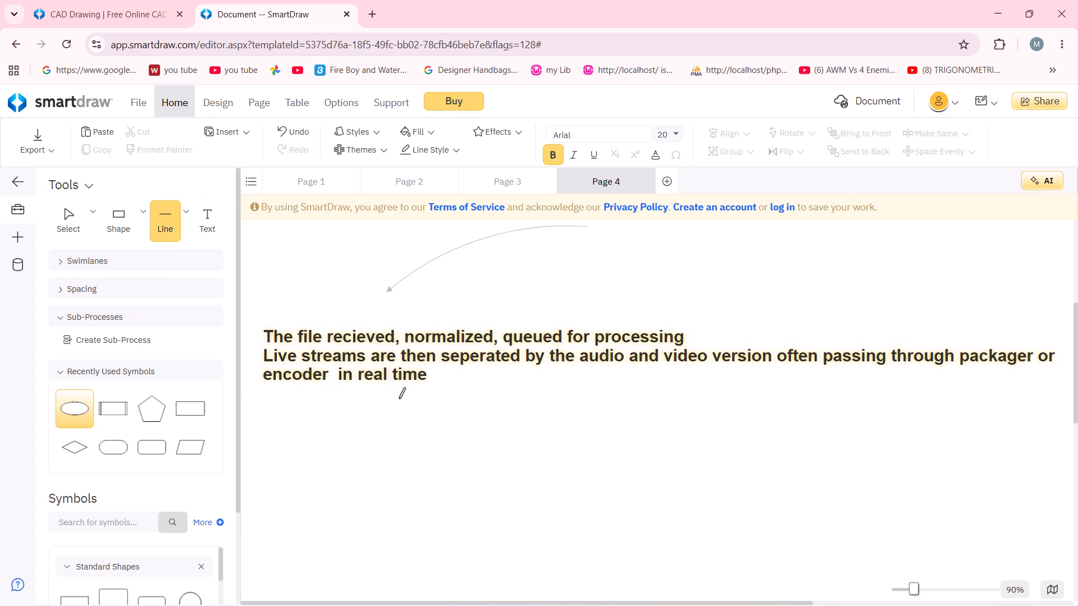
drag(433, 382, 523, 378)
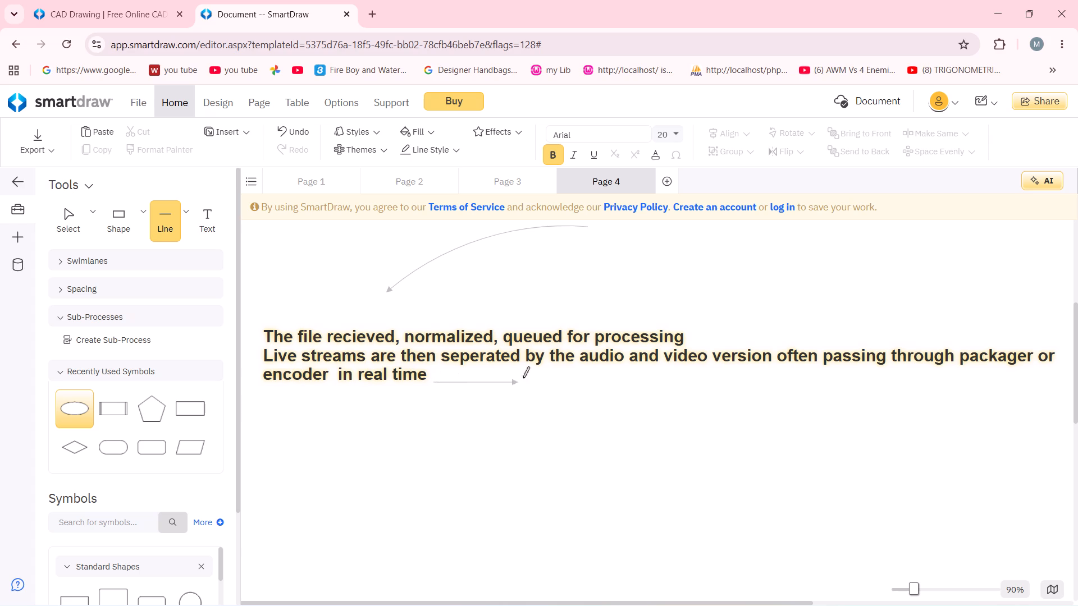
drag(523, 378, 532, 376)
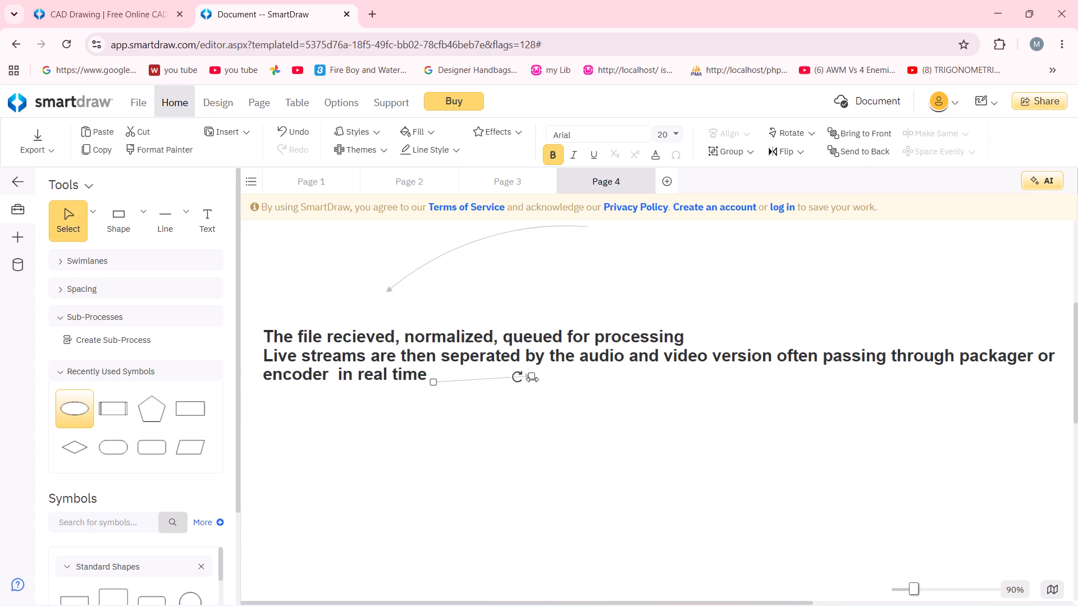
drag(532, 379, 523, 423)
click(529, 438)
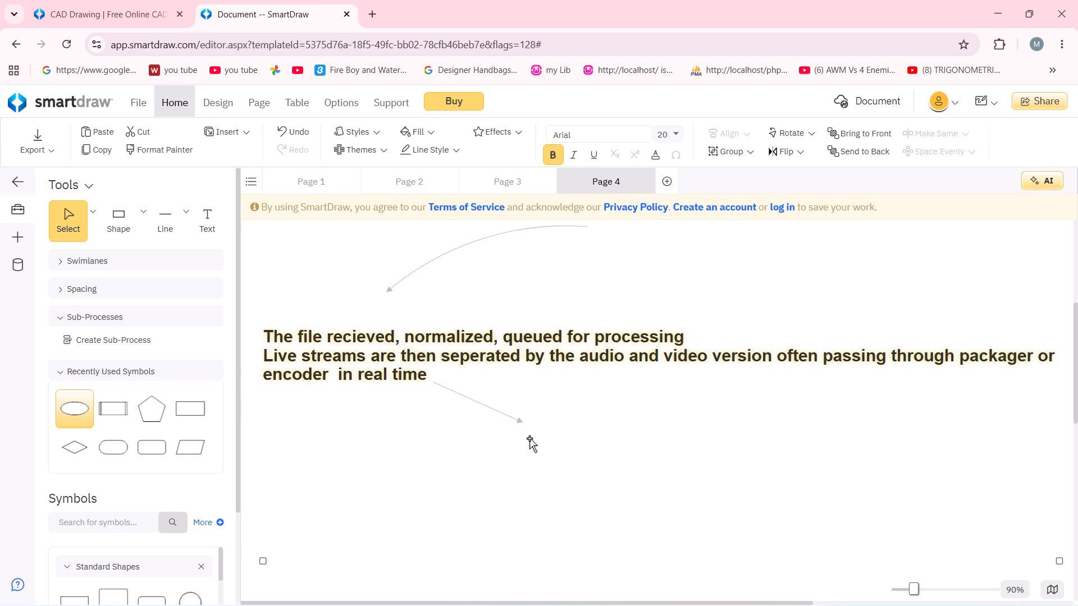
Resume editing the note and indent a blank line with spaces to just below the straight arrow's head.
click(200, 222)
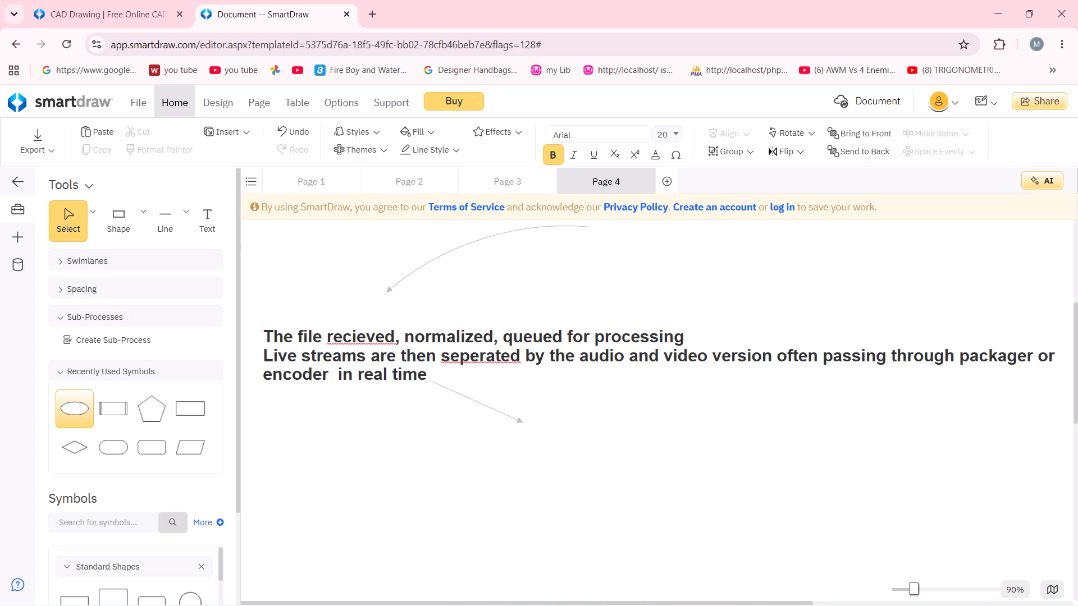
click(544, 430)
key(BackSpace)
key(Return)
click(520, 442)
key(space)
key(space)
key(space)
key(space)
key(space)
key(space)
key(space)
key(space)
key(space)
key(space)
key(space)
key(space)
key(space)
key(space)
key(space)
key(space)
key(space)
key(space)
key(space)
key(space)
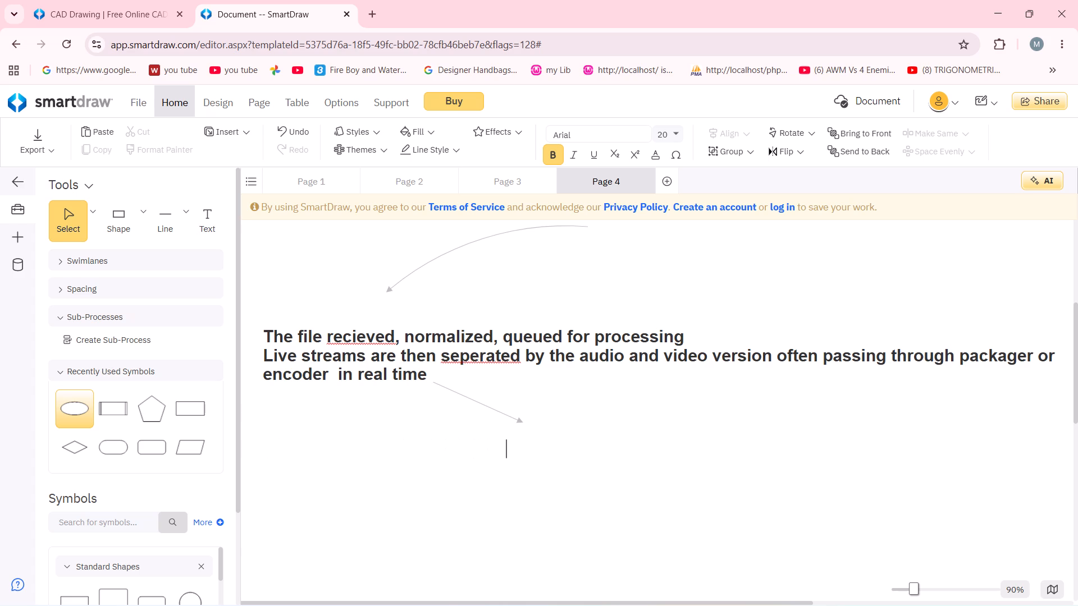
Write "We have a VOB file(video object file" on the indented line below the straight arrow.
text(e had)
key(space)
key(BackSpace)
key(BackSpace)
key(BackSpace)
text(ve)
key(BackSpace)
key(BackSpace)
text(ave)
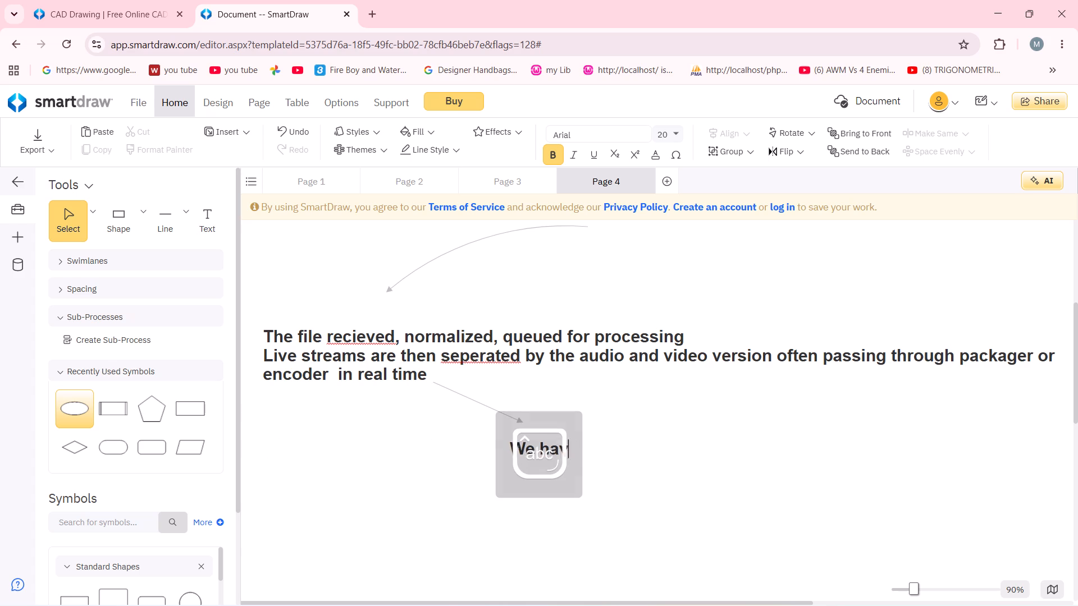
key(space)
key(BackSpace)
text(file(video objec fi)
key(BackSpace)
key(BackSpace)
key(BackSpace)
text(t file)
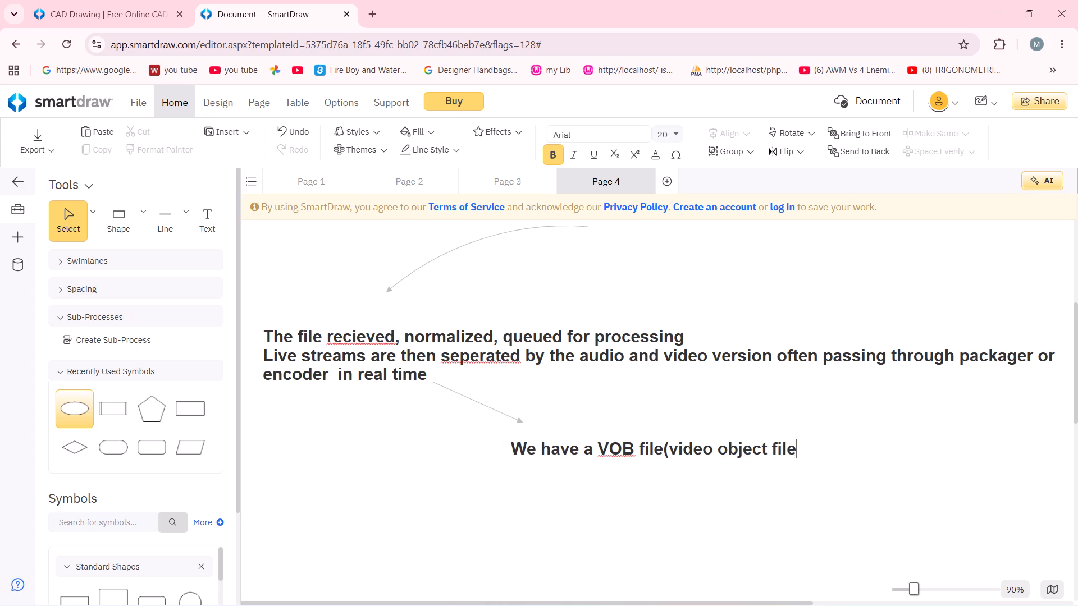
Consult Google's VOB definition and continue the indented line with ") used to store digital video,".
key(alt+Tab)
key(alt+Tab)
key(alt+Tab)
key(ctrl+2)
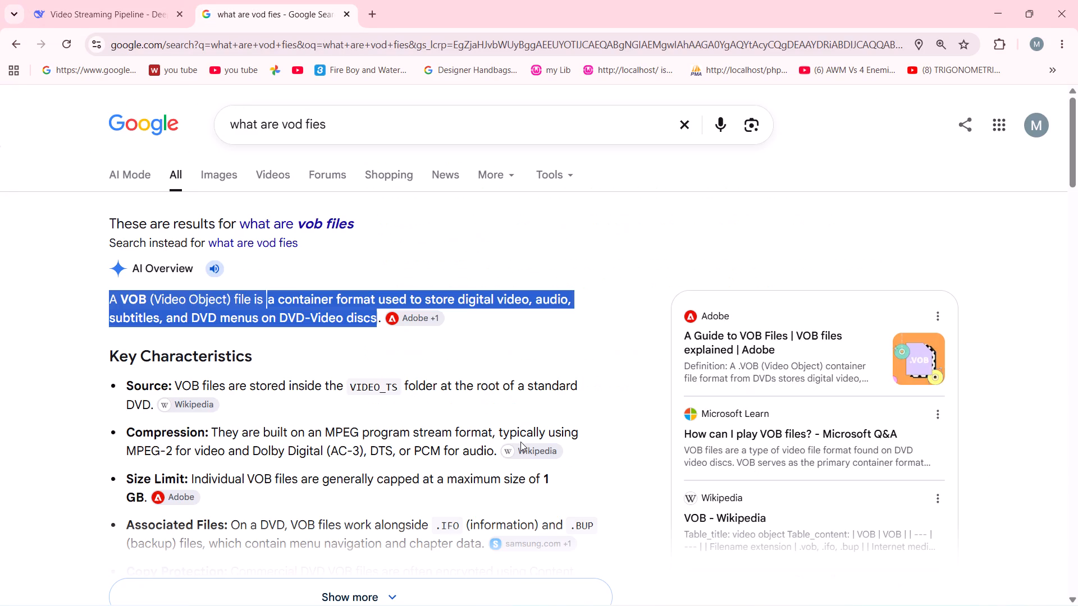
click(584, 392)
key(alt+Tab)
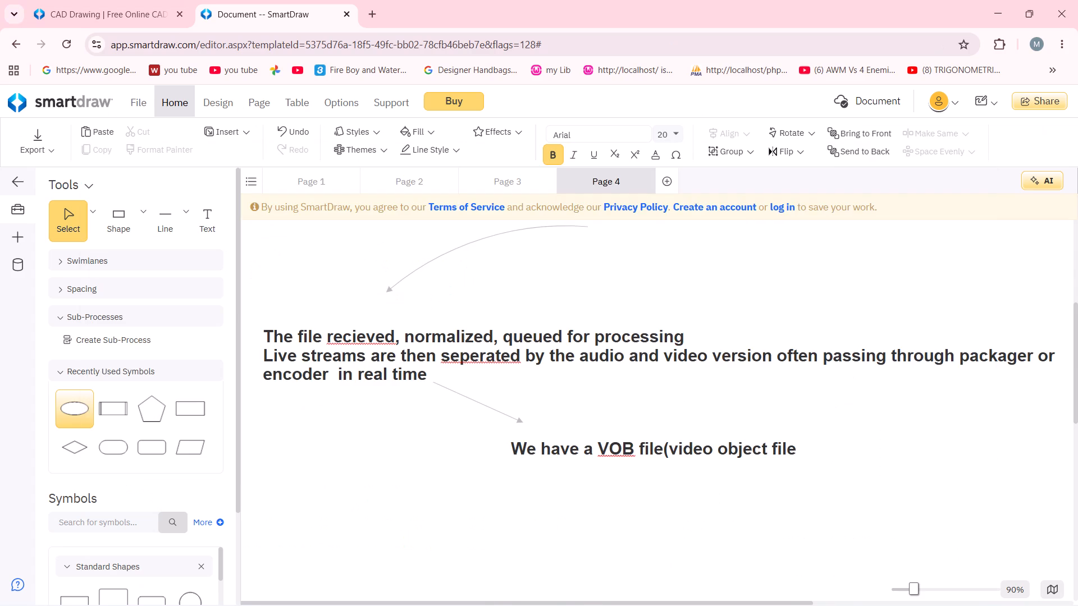
text() used ot s)
key(BackSpace)
key(BackSpace)
key(BackSpace)
key(BackSpace)
text(to store)
key(space)
text(digi)
text(tal video,)
Continue the line with "audio subtitles" from Google's VOB definition.
key(alt+Tab)
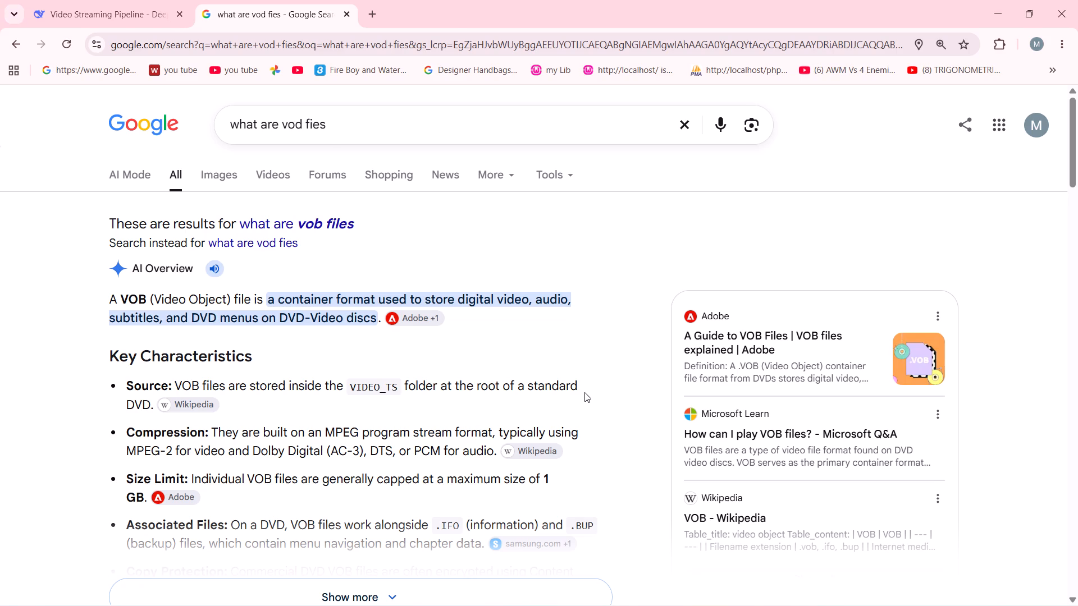
key(alt+Tab)
text(audi)
key(space)
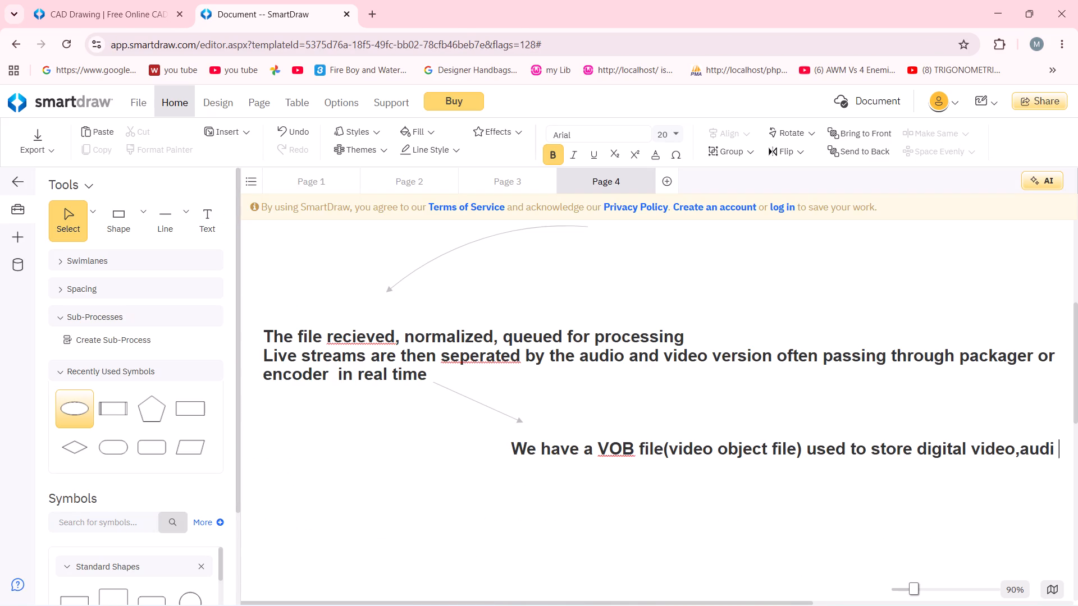
key(BackSpace)
text(o subtitles)
Examine Google's VOB file definition and key characteristics for more pipeline note content.
key(alt+Tab)
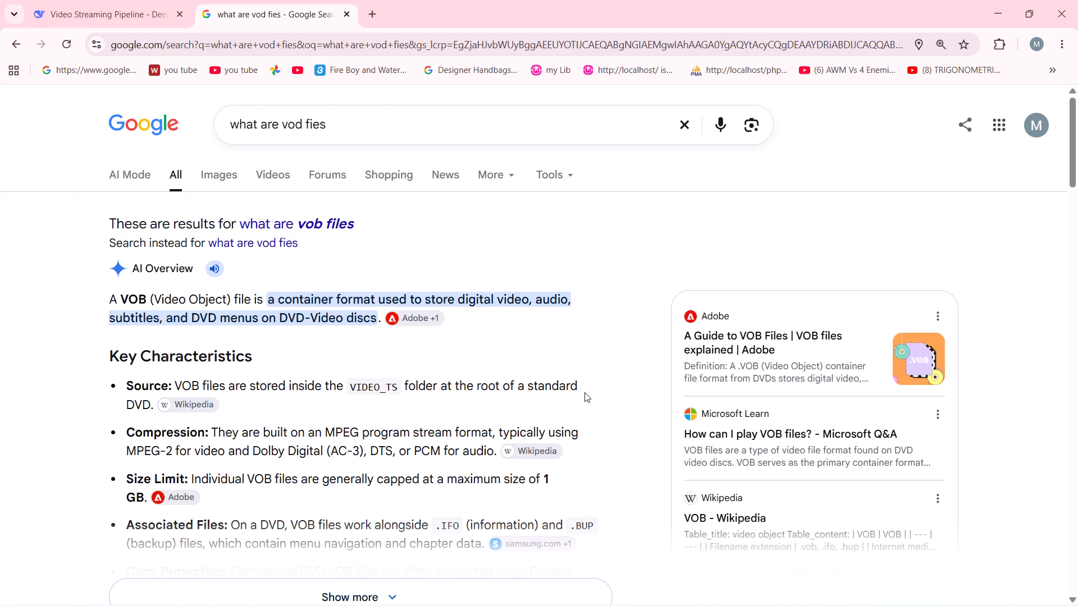
key(alt+Tab)
key(alt+Tab)
scroll(426, 431, down, 1)
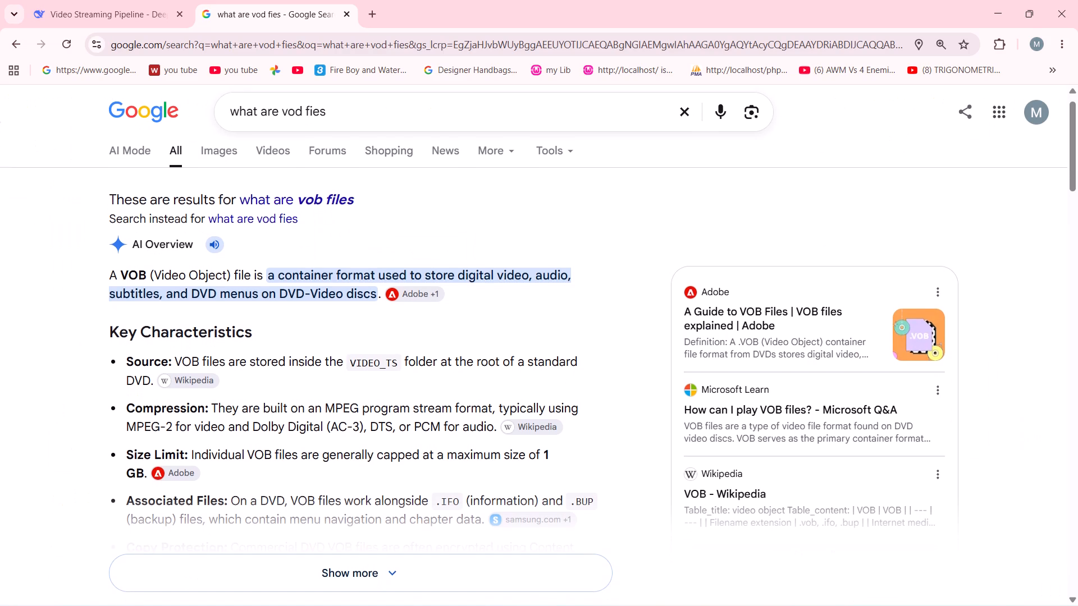
scroll(426, 431, down, 1)
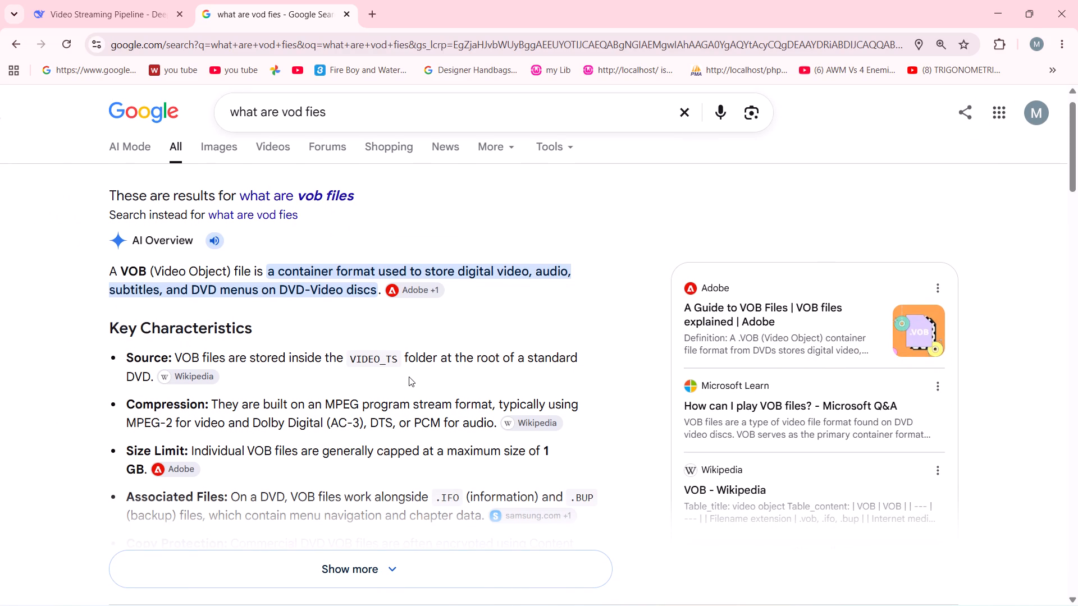
key(alt+Tab)
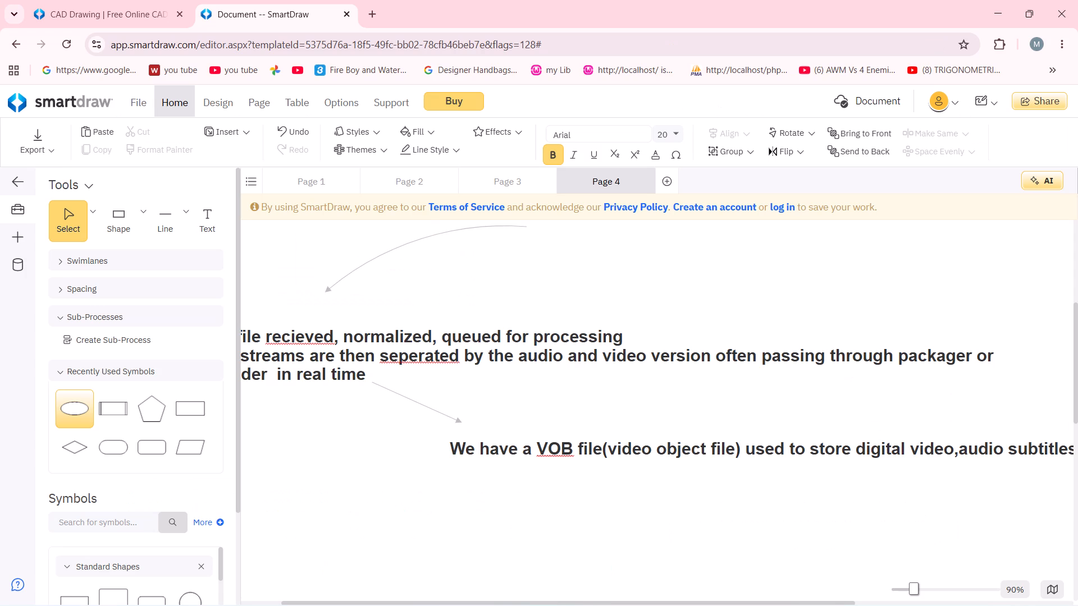
Start a new line under the VOB file sentence and indent it with twenty spaces.
scroll(609, 434, down, 2)
scroll(609, 434, left, 1)
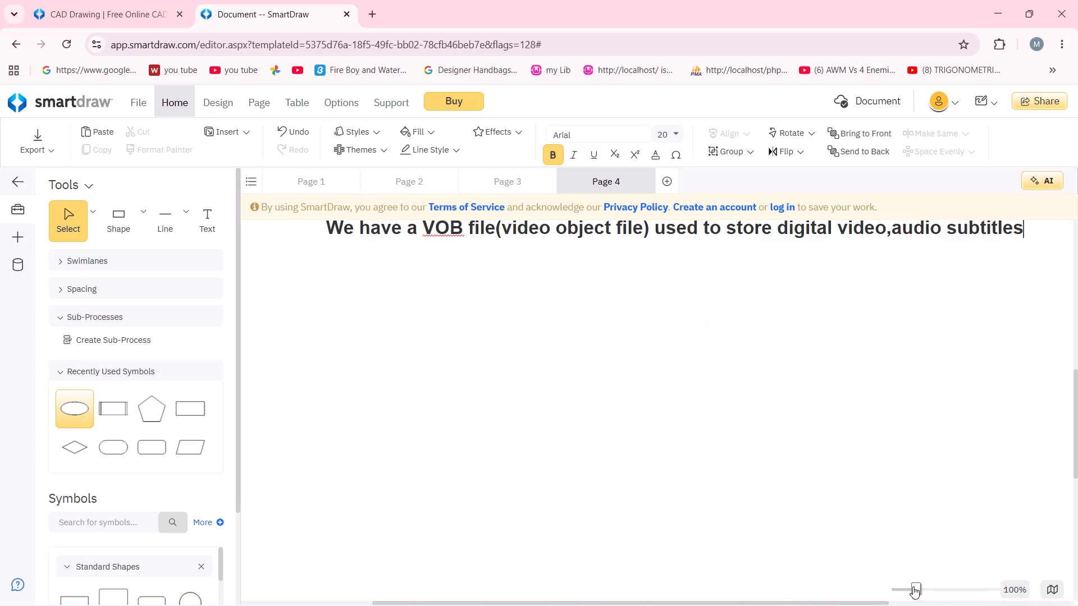
click(919, 589)
scroll(842, 497, left, 1)
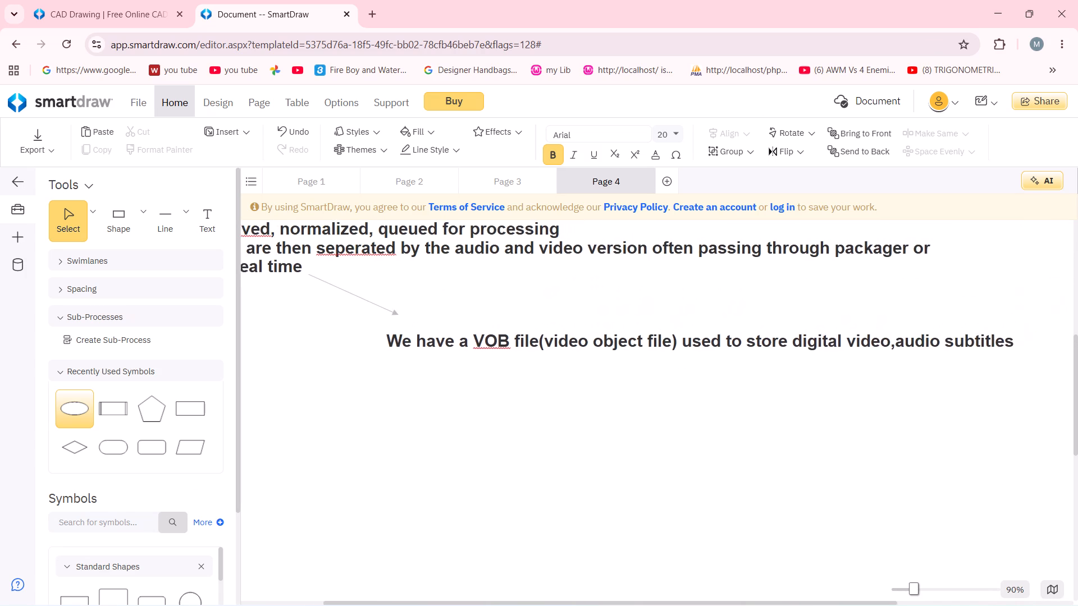
scroll(842, 497, left, 1)
key(Return)
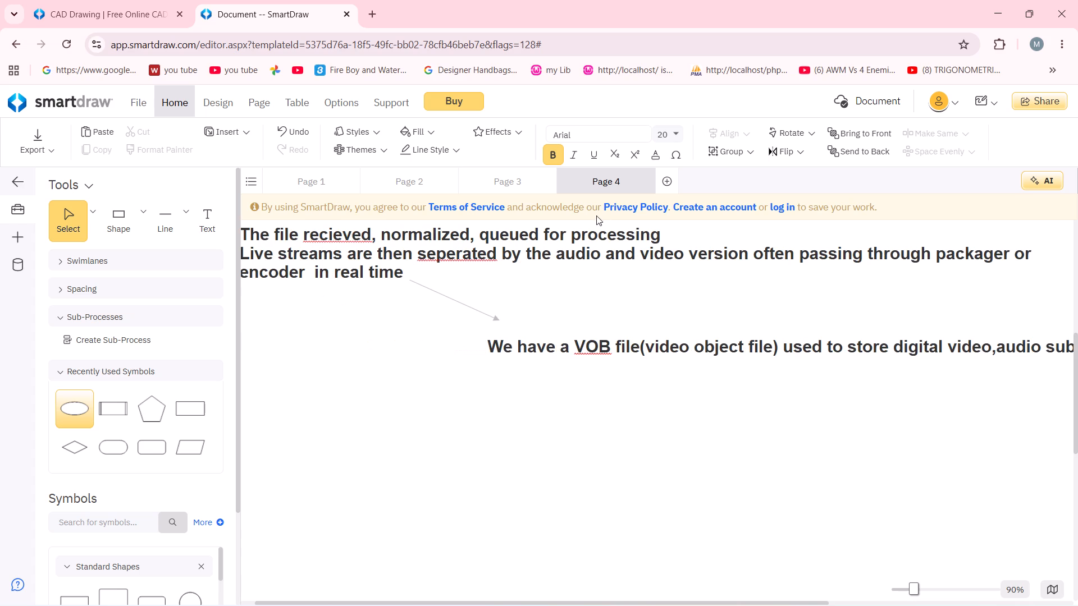
key(space)
key(space)
key(space)
key(space)
key(space)
key(space)
key(space)
key(space)
key(space)
key(space)
key(space)
key(space)
key(space)
key(space)
key(space)
key(space)
key(space)
key(space)
key(space)
key(space)
Draw an elbow arrow from beneath the VOB file line, leading down and left into empty space.
click(176, 215)
click(186, 227)
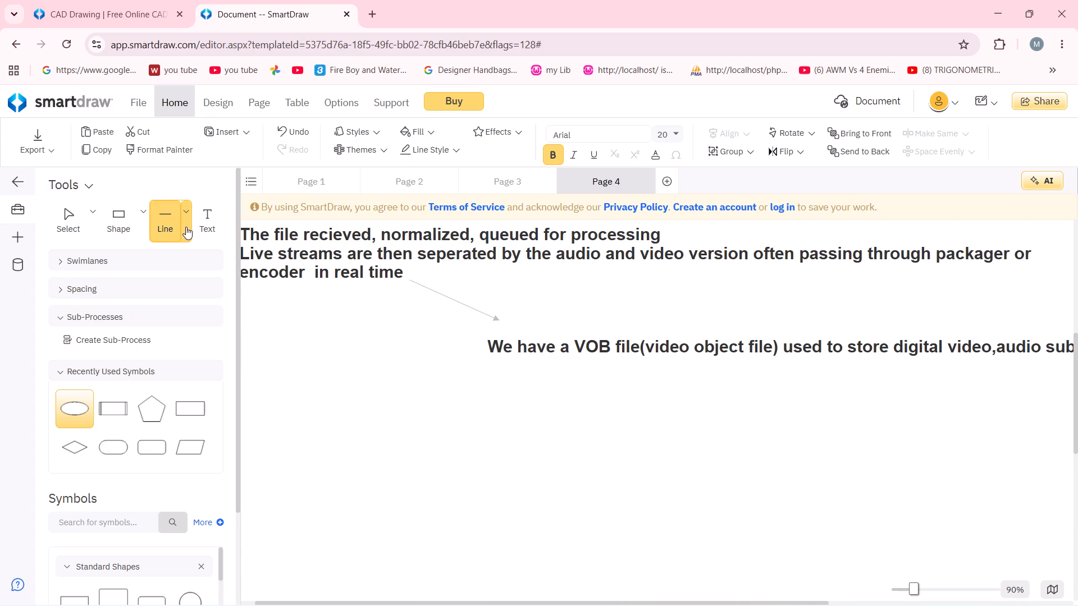
click(226, 313)
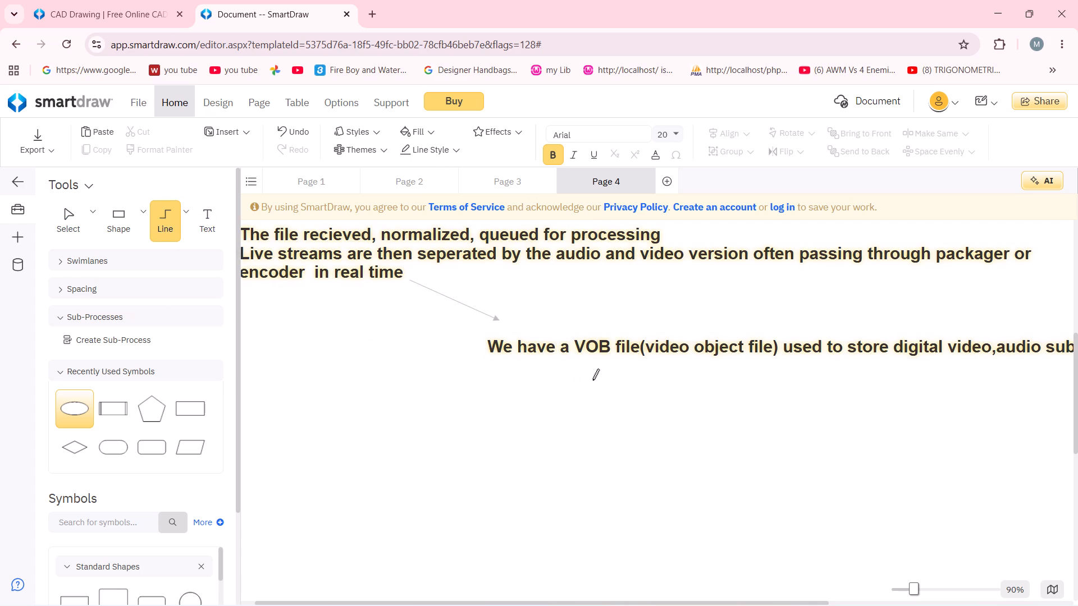
drag(593, 380, 457, 469)
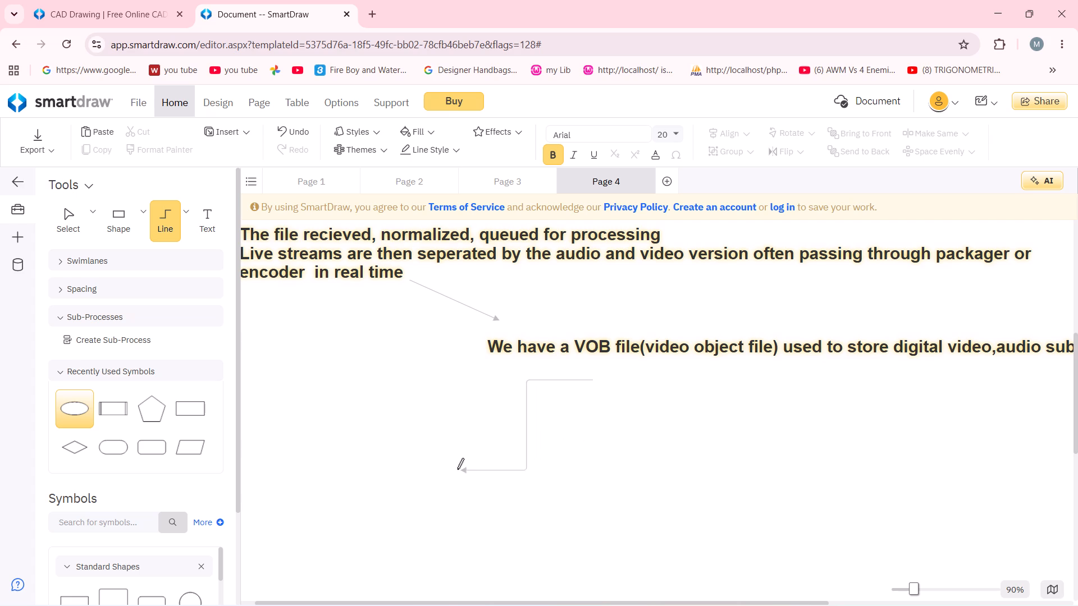
drag(457, 469, 596, 417)
drag(596, 417, 457, 458)
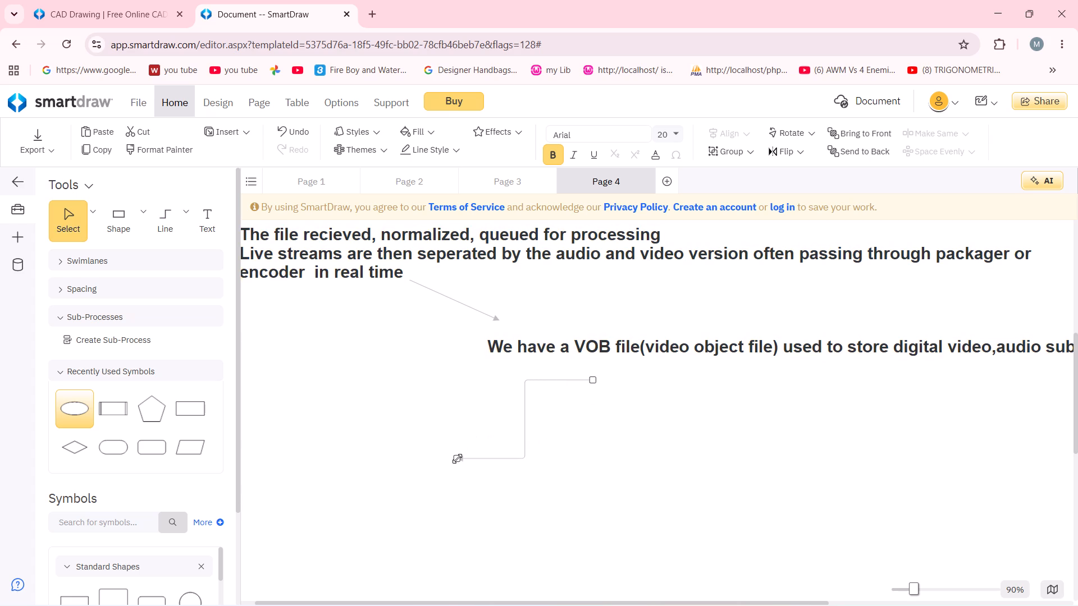
Adjust the elbow arrow's start point and reposition it just beneath the VOB file line.
drag(524, 405, 520, 400)
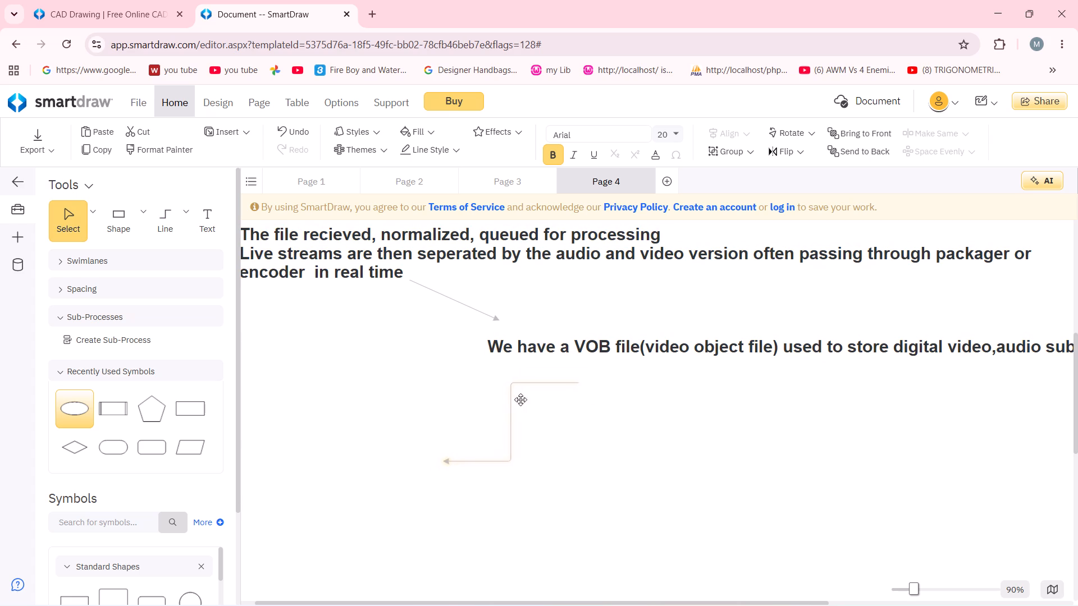
drag(520, 400, 530, 396)
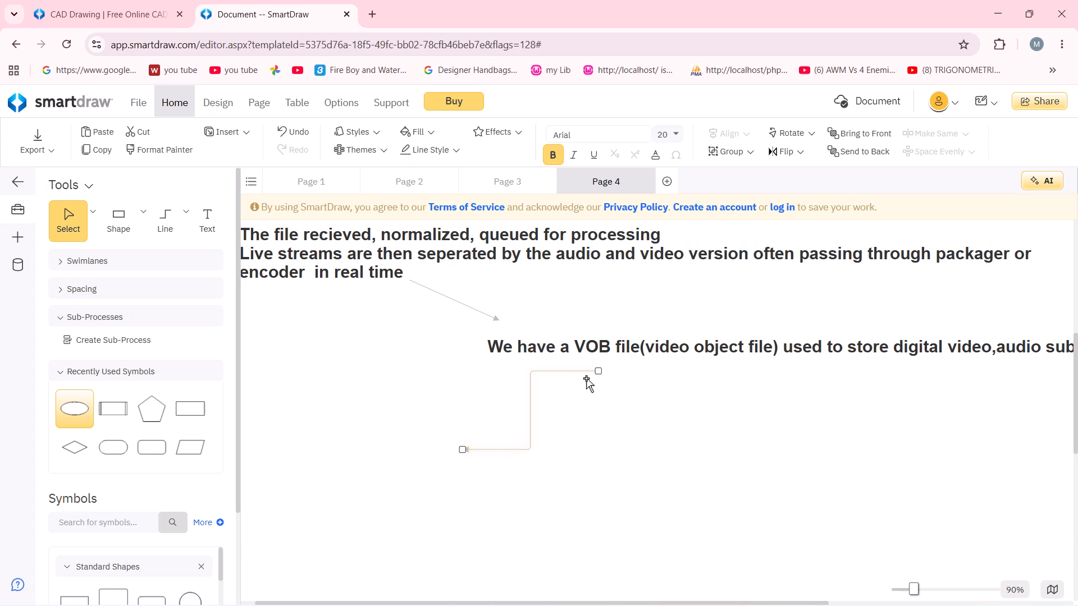
drag(573, 371, 573, 405)
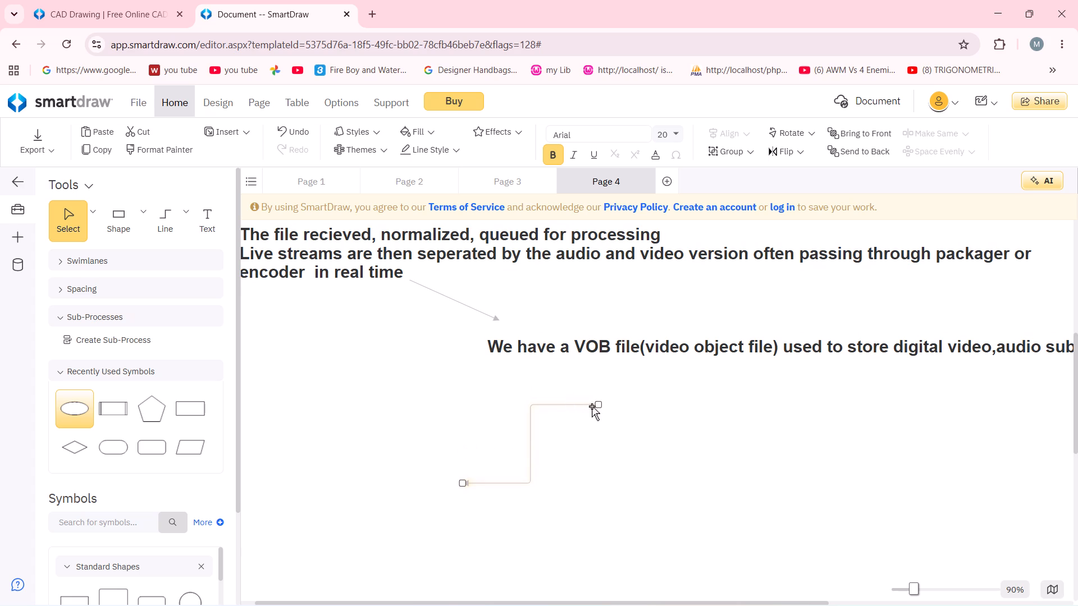
drag(596, 406, 596, 412)
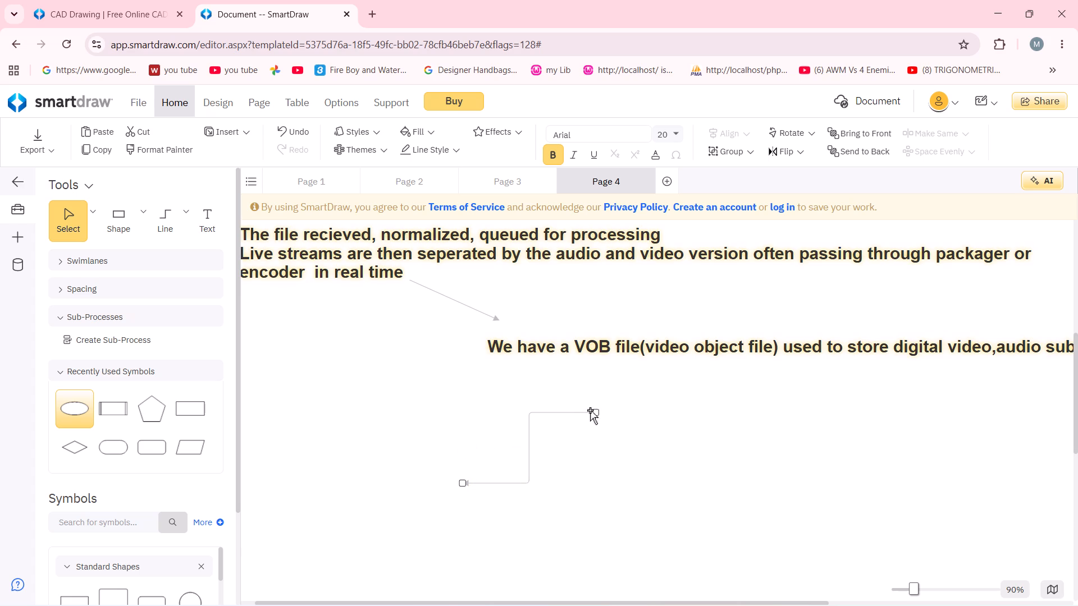
click(577, 412)
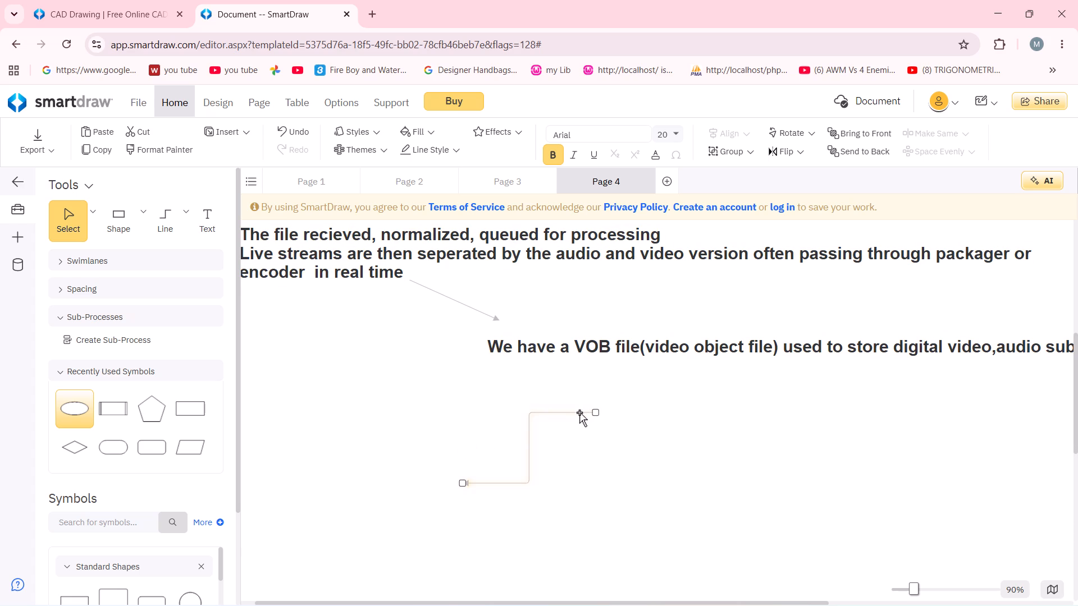
drag(579, 412, 578, 385)
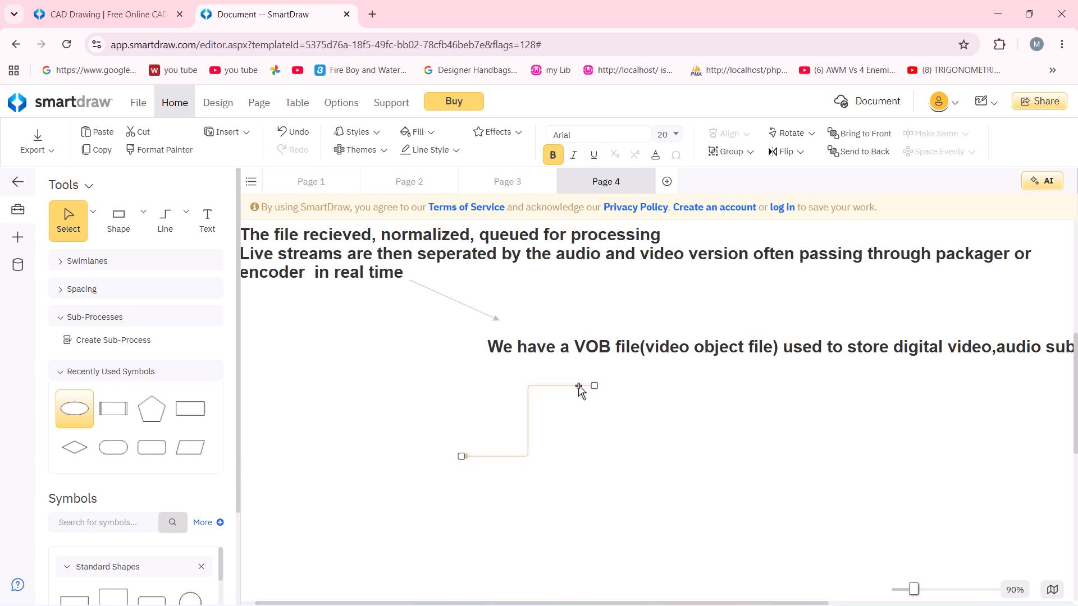
Copy the opening of Google's VOB compression description, from "They are built on an MPEG program stream format" through "Dolby Digital", and return to the diagram.
key(alt+Tab)
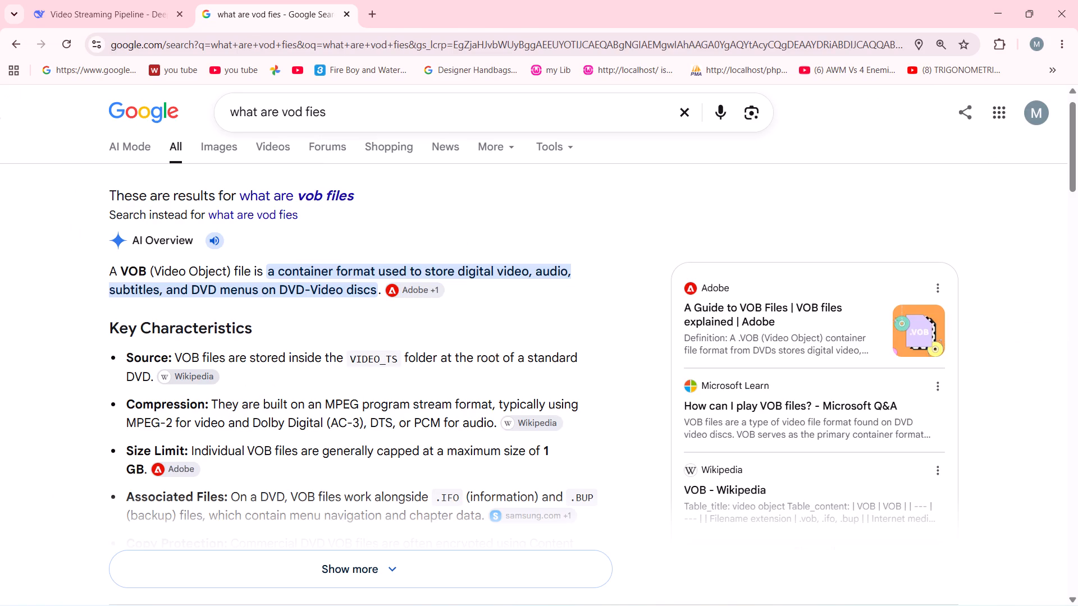
click(228, 408)
drag(228, 408, 410, 407)
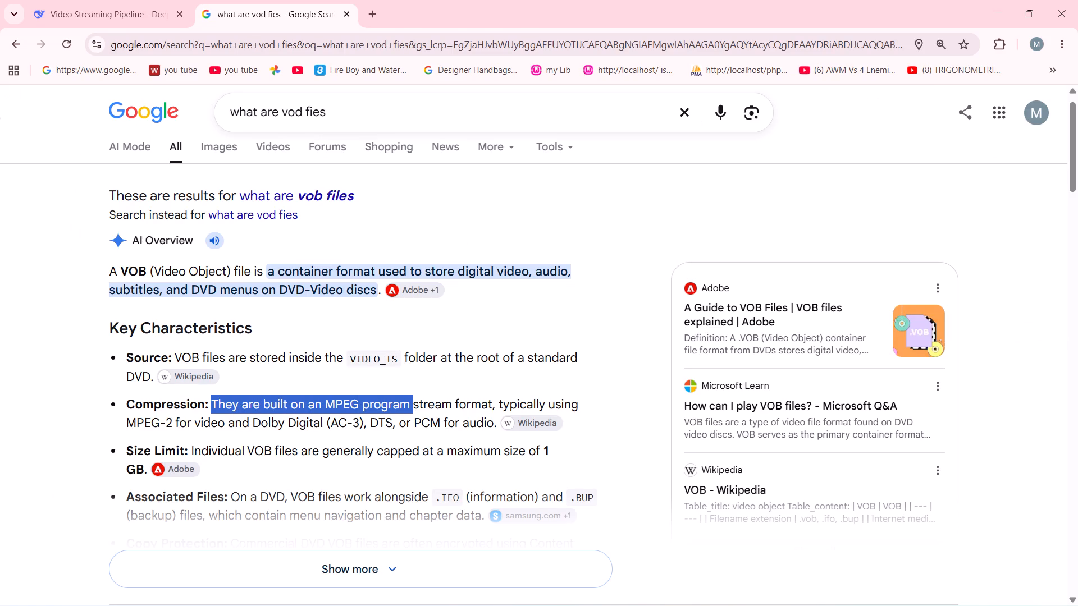
drag(410, 407, 205, 410)
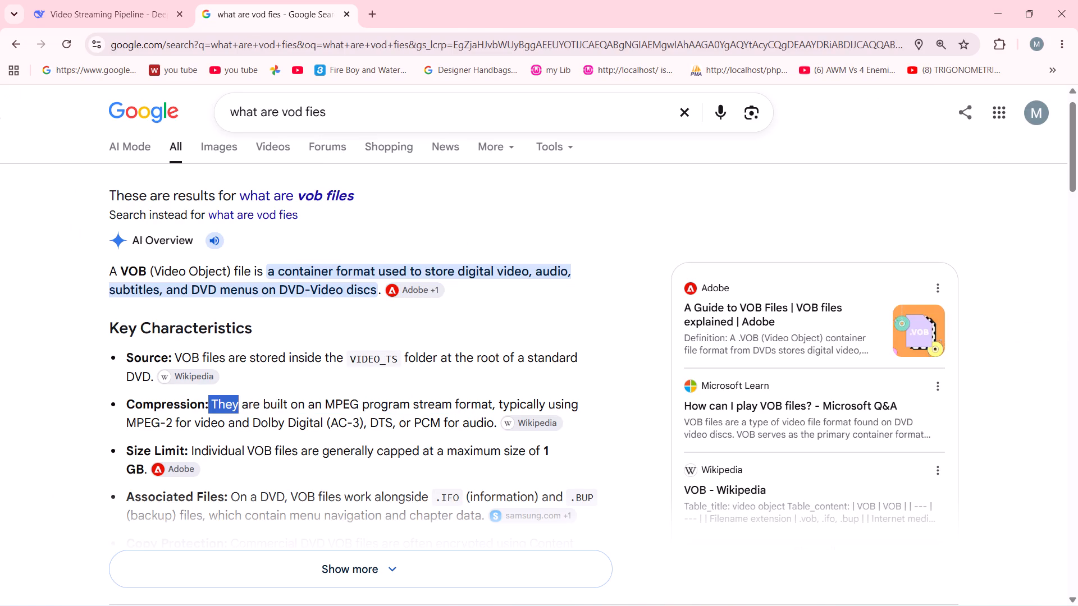
drag(205, 410, 312, 424)
key(ctrl+c)
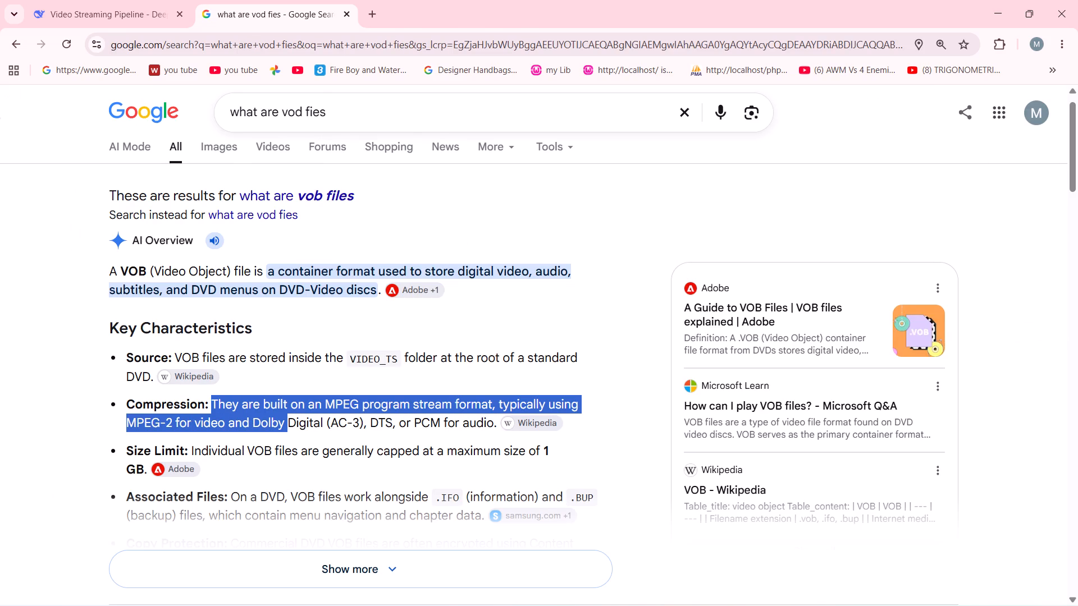
key(alt+Tab)
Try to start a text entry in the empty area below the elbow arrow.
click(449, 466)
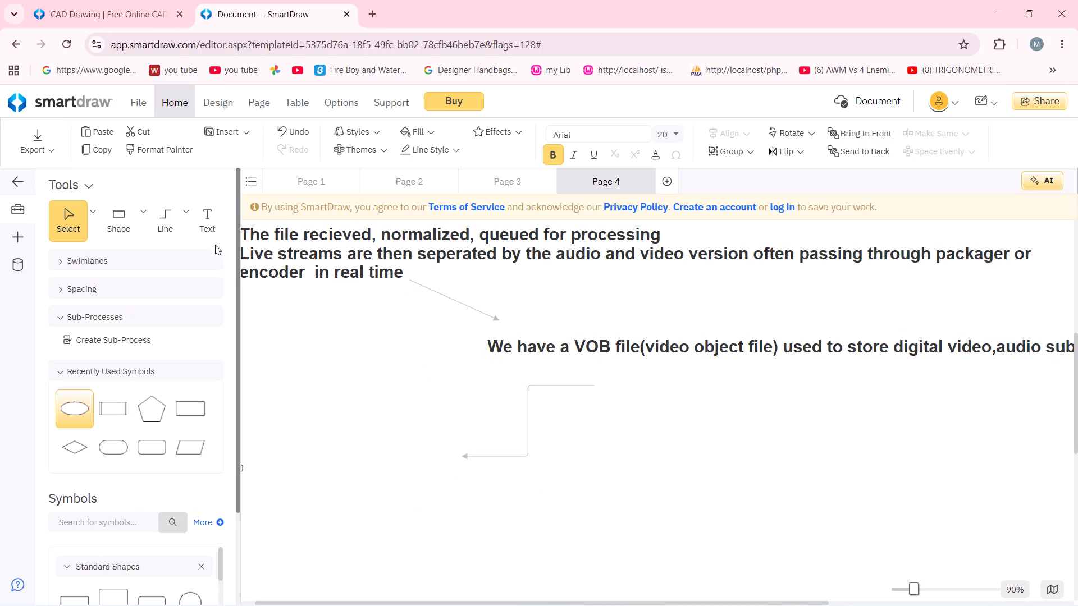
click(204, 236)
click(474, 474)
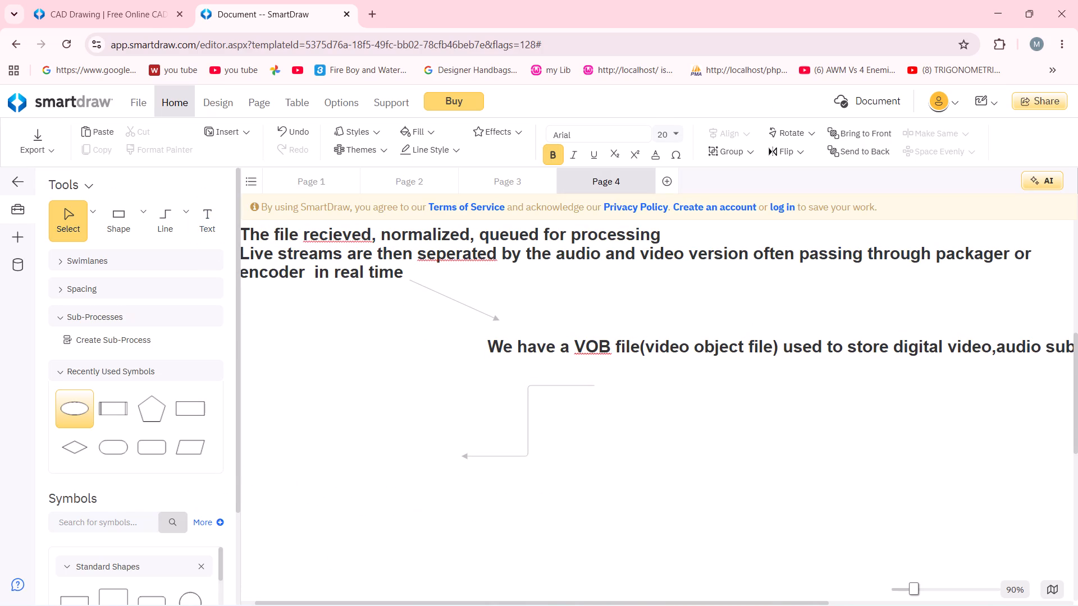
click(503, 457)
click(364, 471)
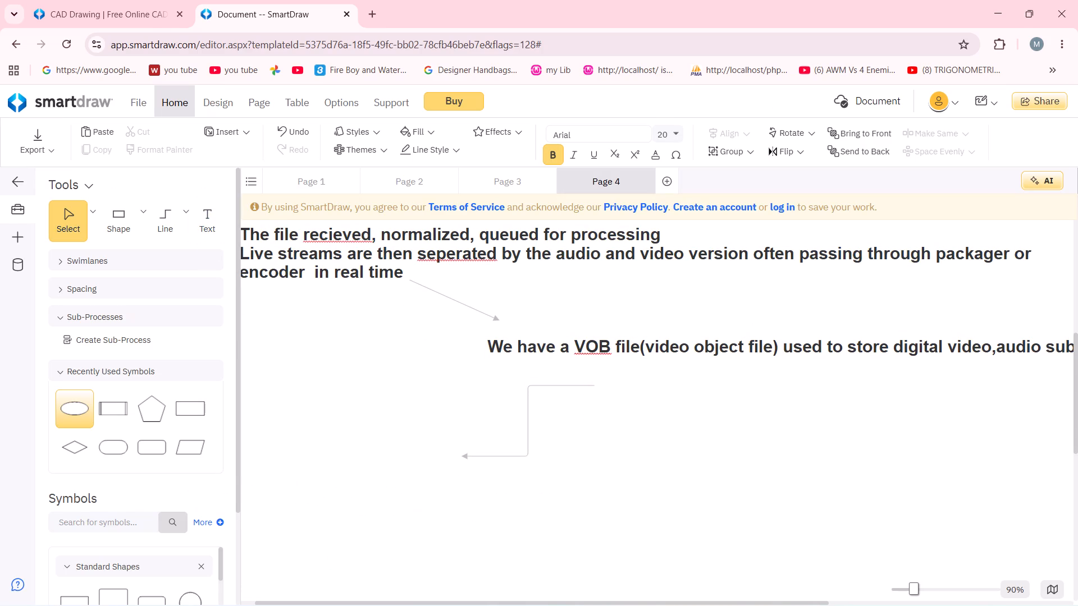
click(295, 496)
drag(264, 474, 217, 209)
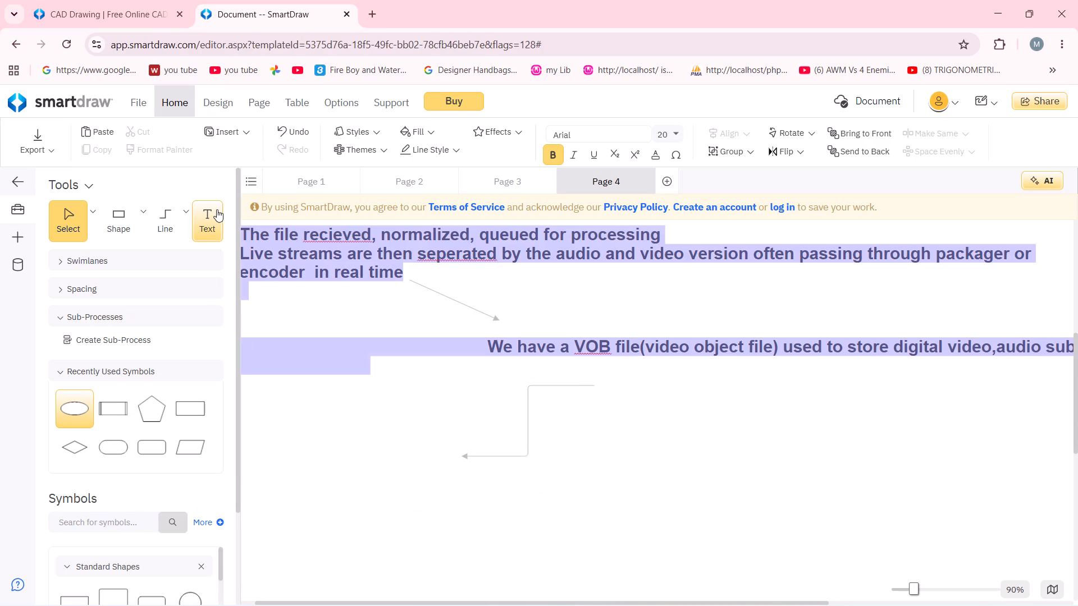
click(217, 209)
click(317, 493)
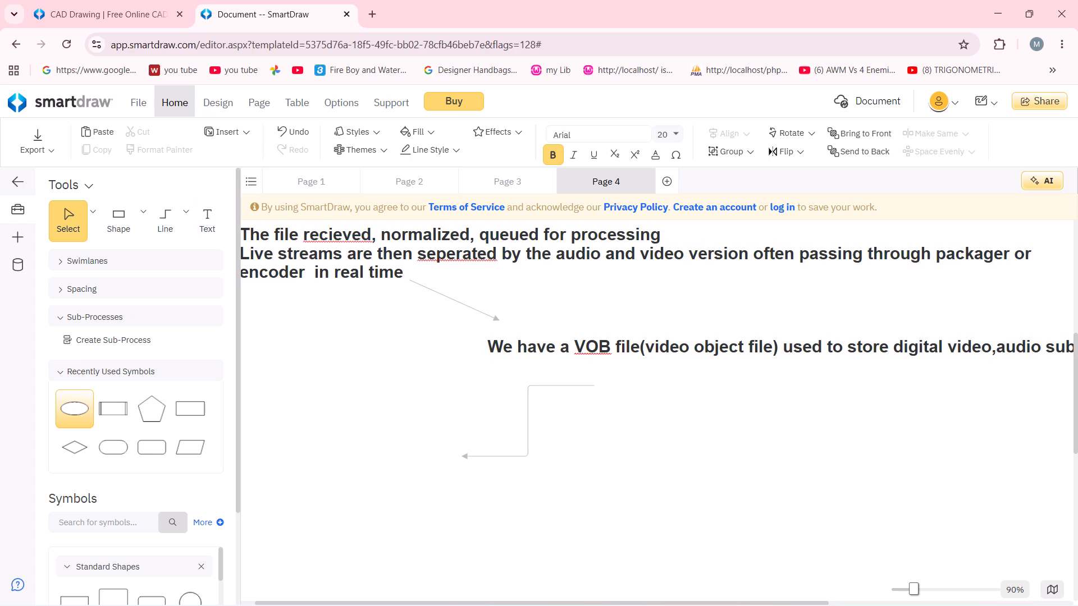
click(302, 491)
Below the elbow arrow, indent three spaces and paste "They are built on an MPEG program stream format, typically using MPEG-2 for video and Dolby Digital".
scroll(302, 491, down, 1)
click(208, 224)
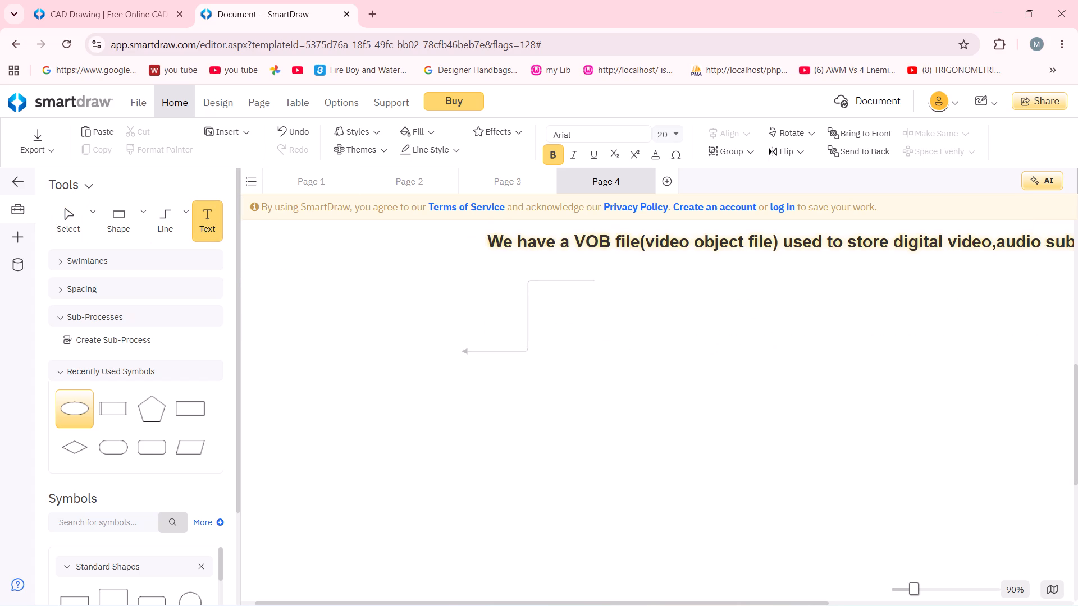
click(468, 396)
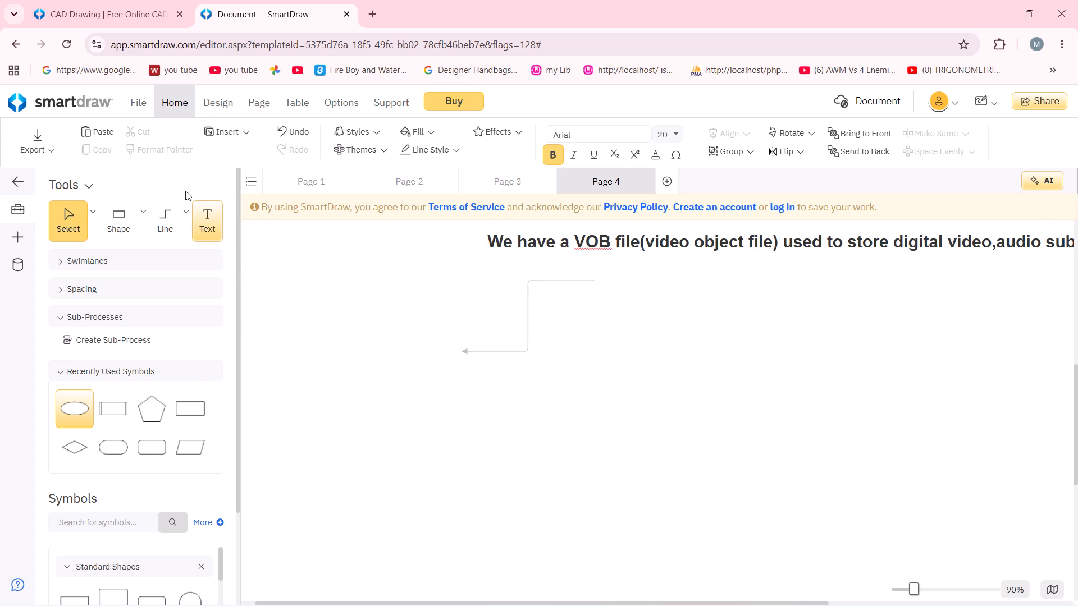
click(208, 209)
click(549, 380)
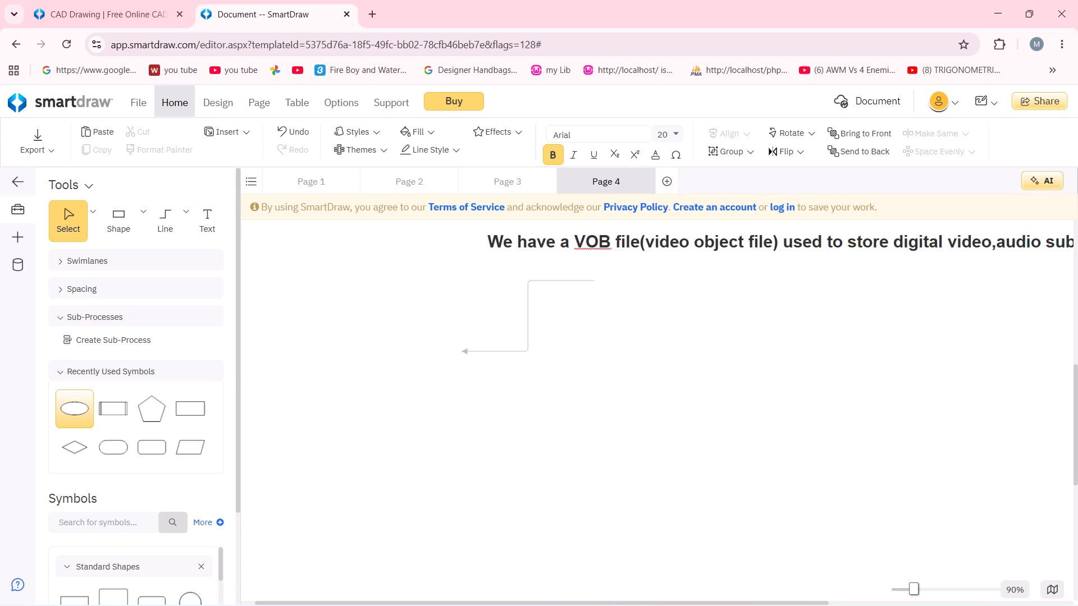
text(lknl)
key(BackSpace)
key(BackSpace)
key(BackSpace)
key(BackSpace)
key(space)
key(space)
key(space)
key(alt+Tab)
key(alt+Tab)
key(ctrl+v)
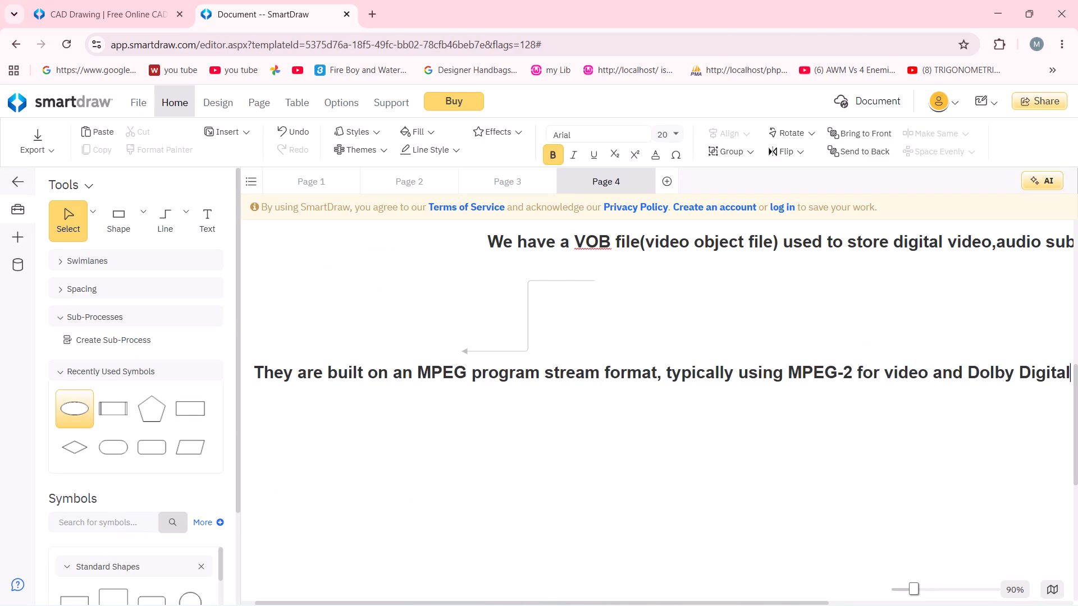
scroll(521, 387, left, 1)
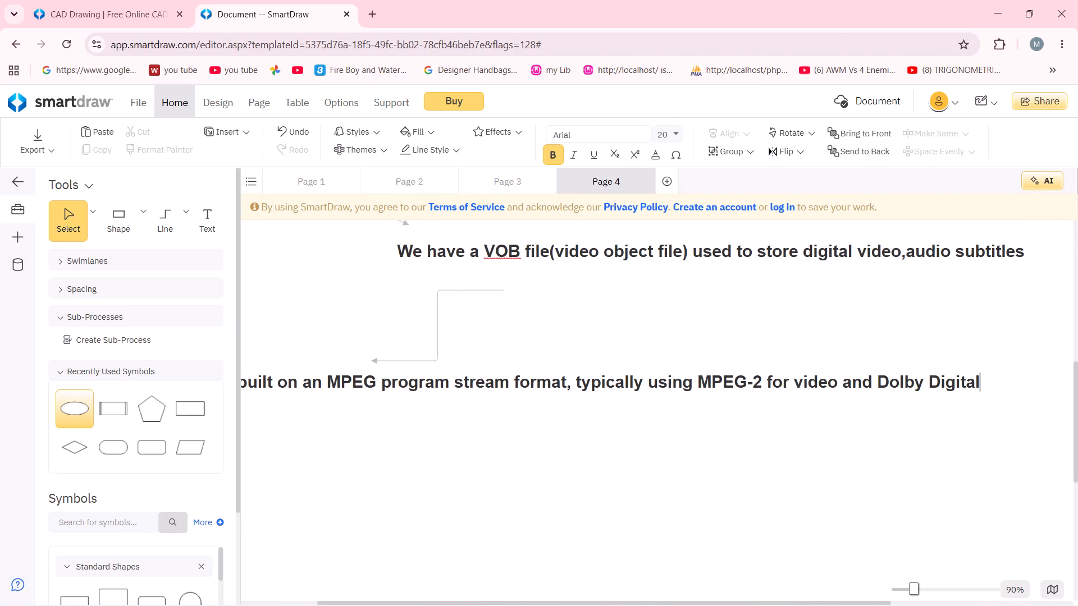
Zoom out to 80% and place the text cursor at the end of the MPEG note, after "Dolby Digital".
click(914, 593)
key(Left)
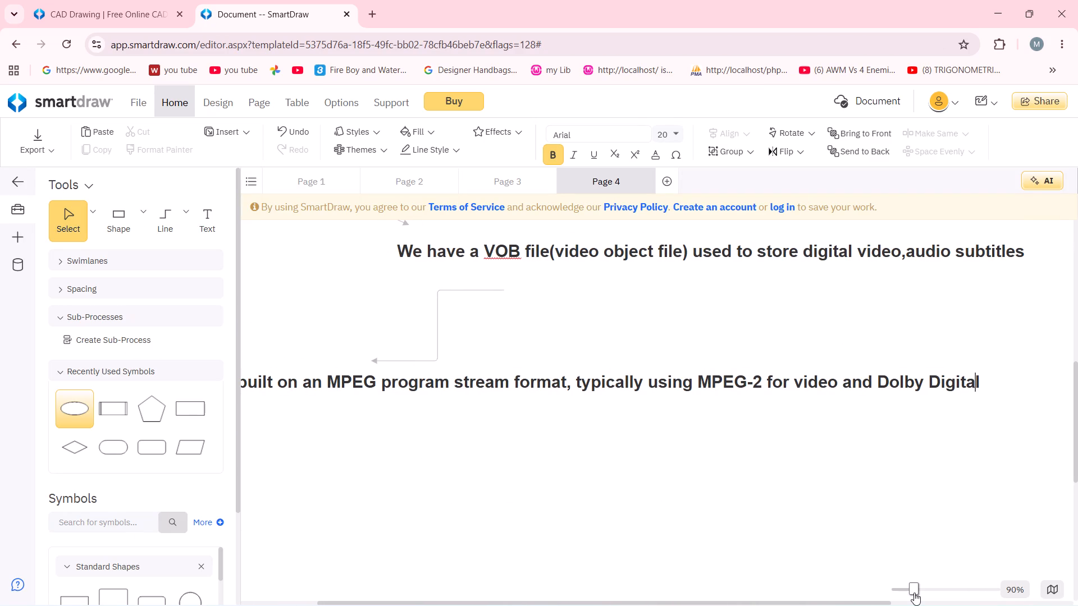
key(Left)
key(Left)
click(914, 593)
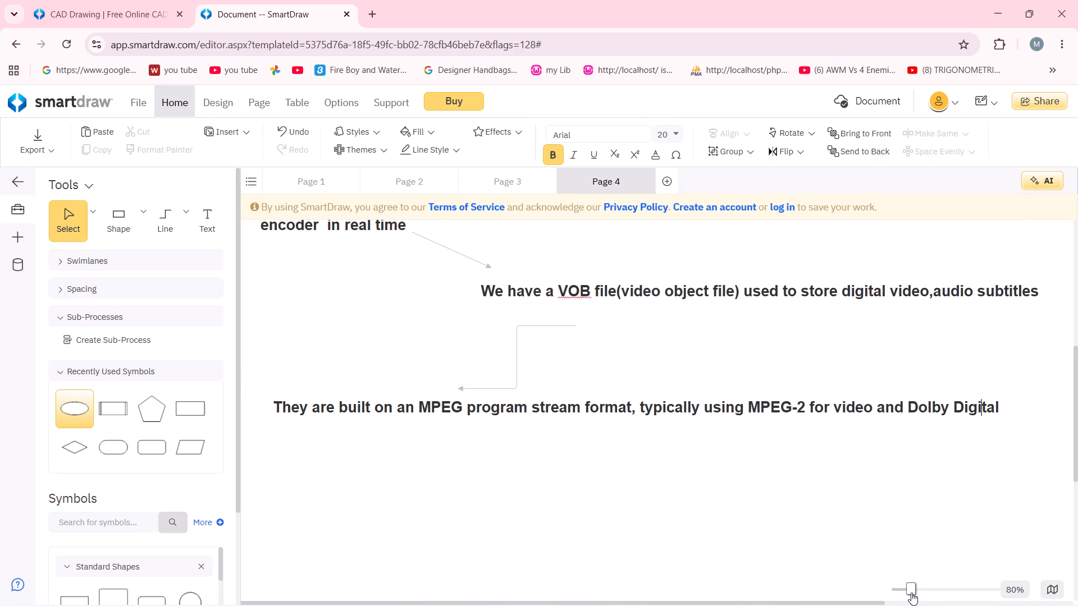
click(998, 407)
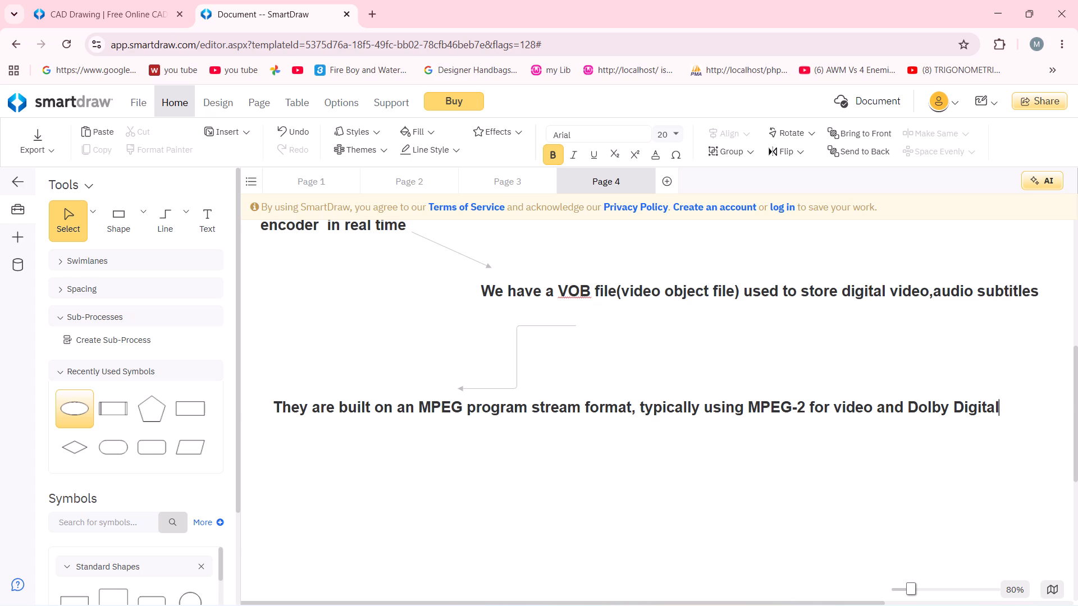
Search Google for "what is MPEG format" in a new tab, glance at the results and close that tab.
key(ctrl+t)
text(what is)
key(space)
key(BackSpace)
text(PEG)
key(space)
text(format)
key(Return)
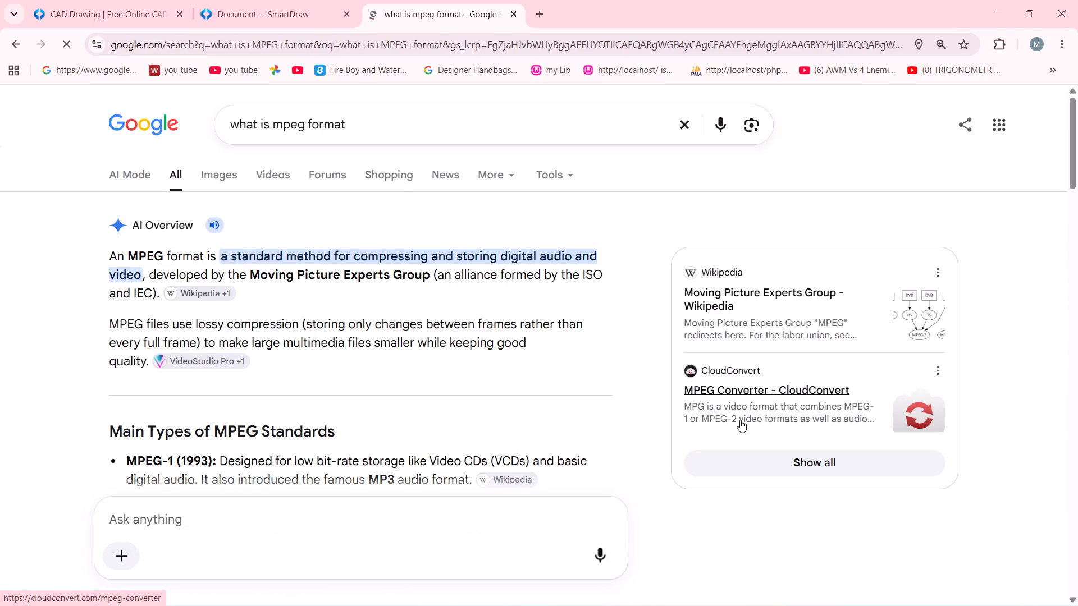
key(ctrl+w)
Check the compression entry in Google's VOB results and append "(DC3)" directly after "Dolby Digital" in the diagram note.
key(alt+Tab)
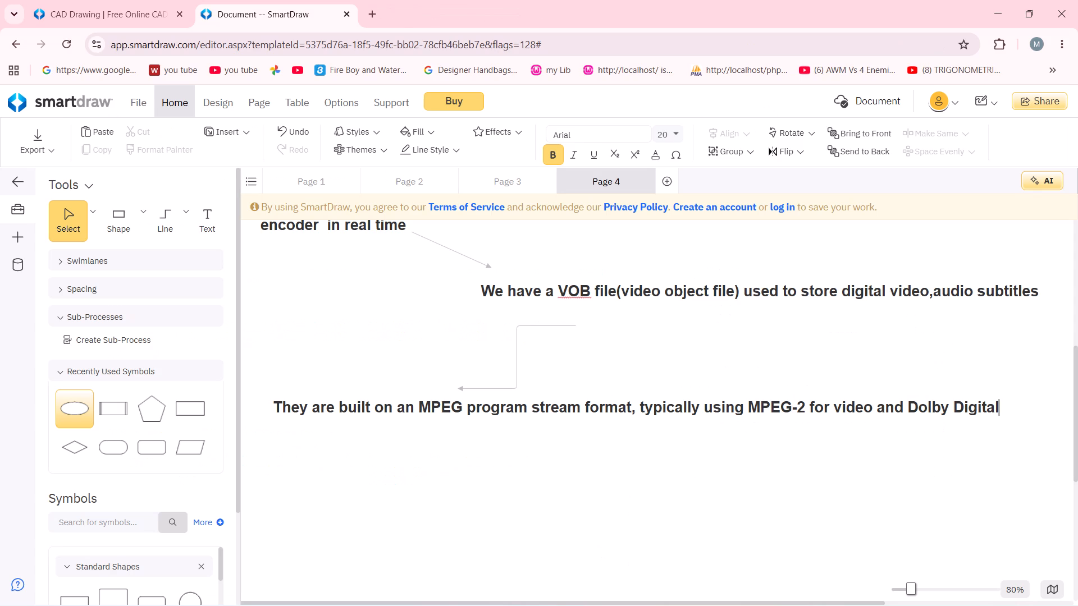
click(419, 393)
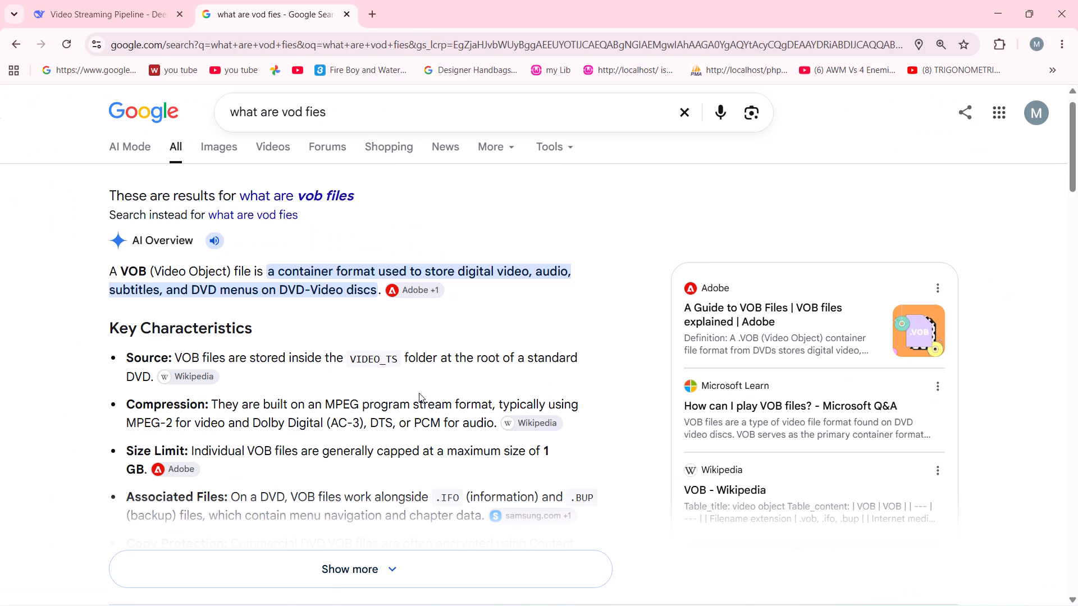
key(alt+Tab)
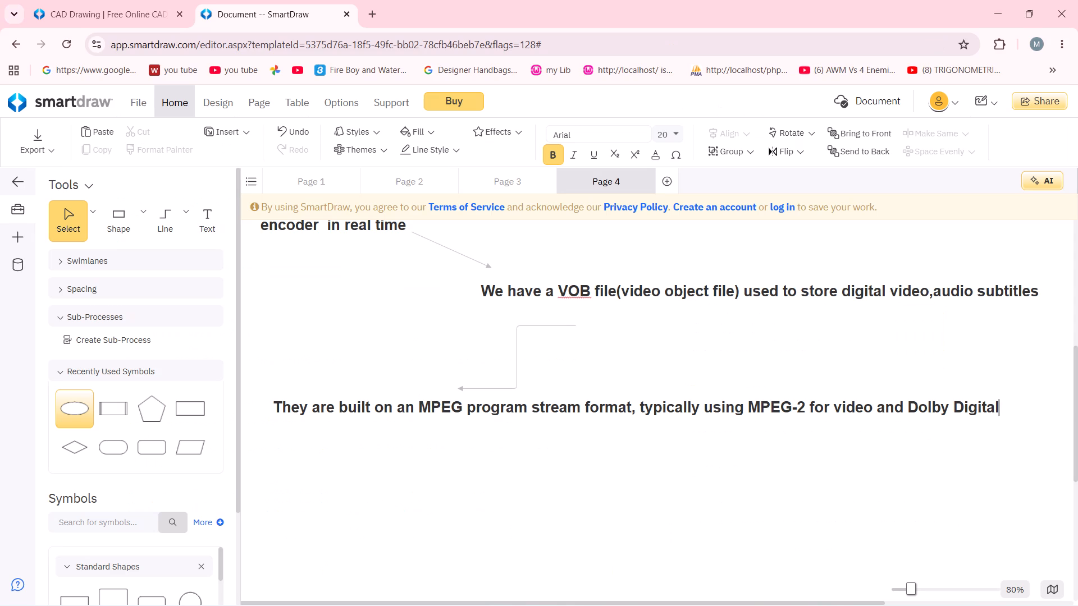
text(DC3_)
key(BackSpace)
key(shift+parenright)
Consult Google's expanded VOB overview and add "and they are capped at 1gb" on a new line below the MPEG sentence.
key(Return)
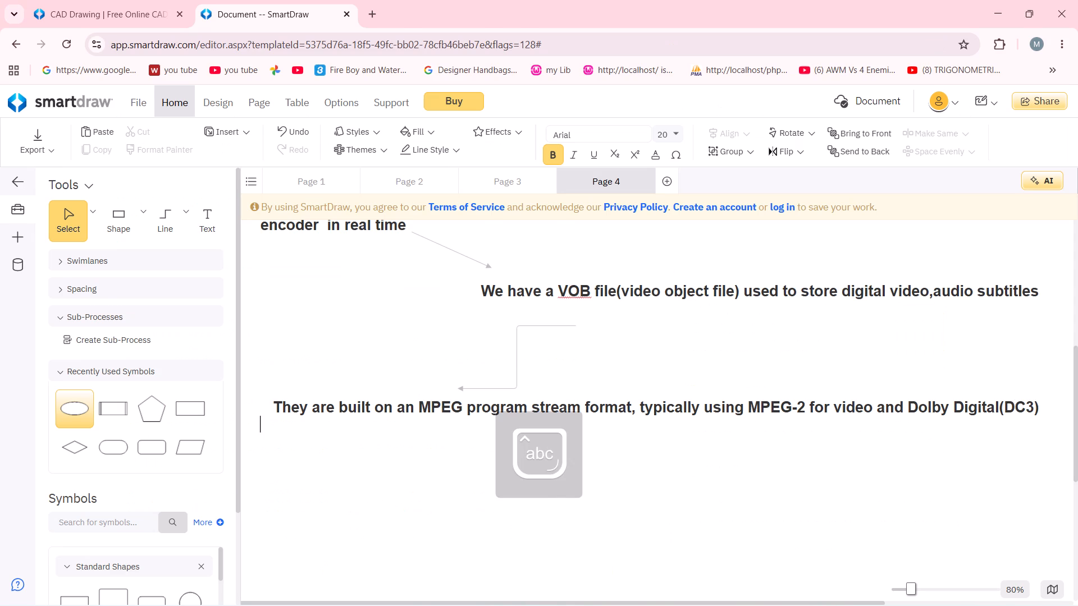
key(alt+Tab)
scroll(354, 427, down, 1)
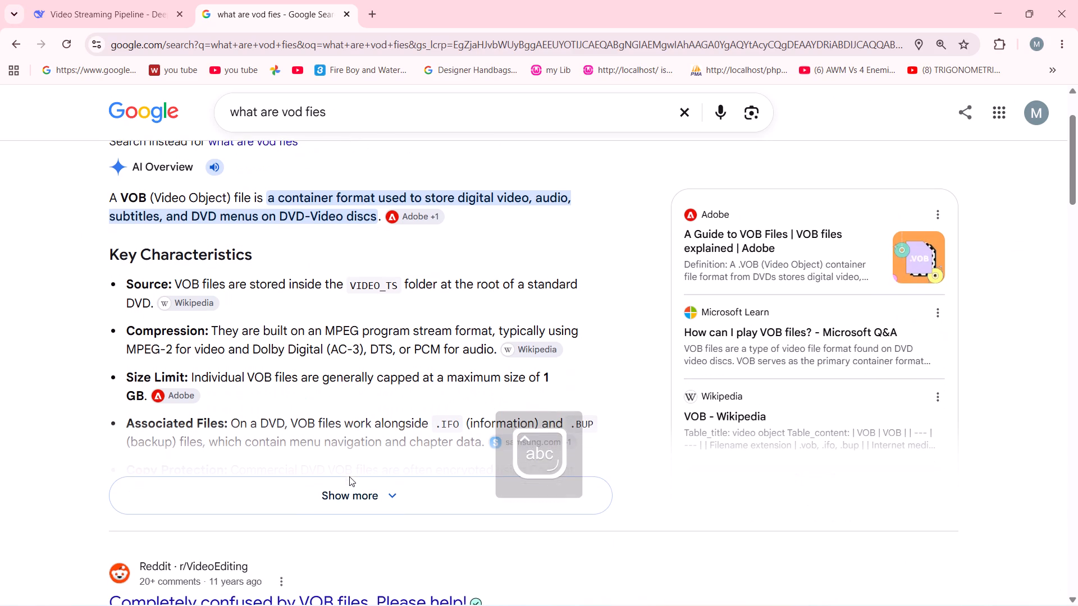
click(351, 499)
scroll(351, 499, down, 1)
key(alt+Tab)
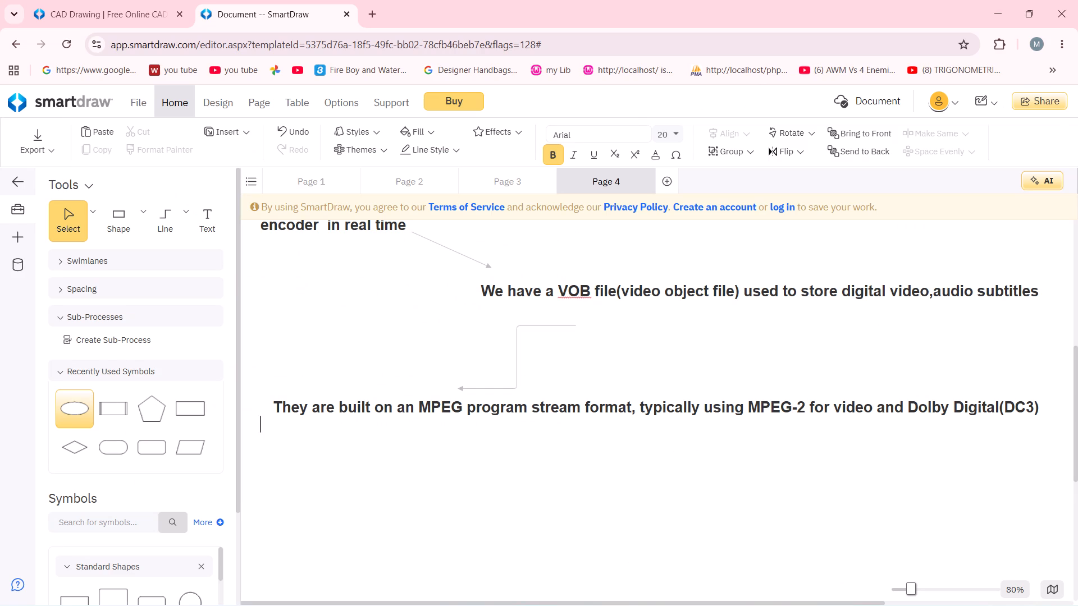
text(and they are capped at 1gb)
key(space)
key(alt+Tab)
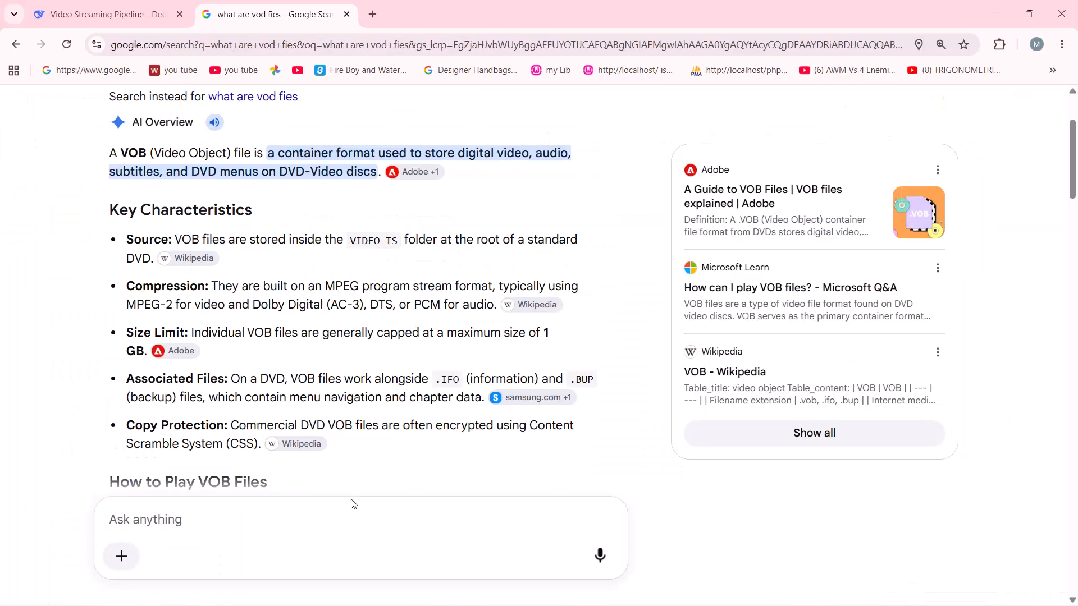
key(alt+Tab)
Clear the blank lines below "and they are capped at 1gb" and add two new lines indented with spaces.
scroll(351, 499, up, 1)
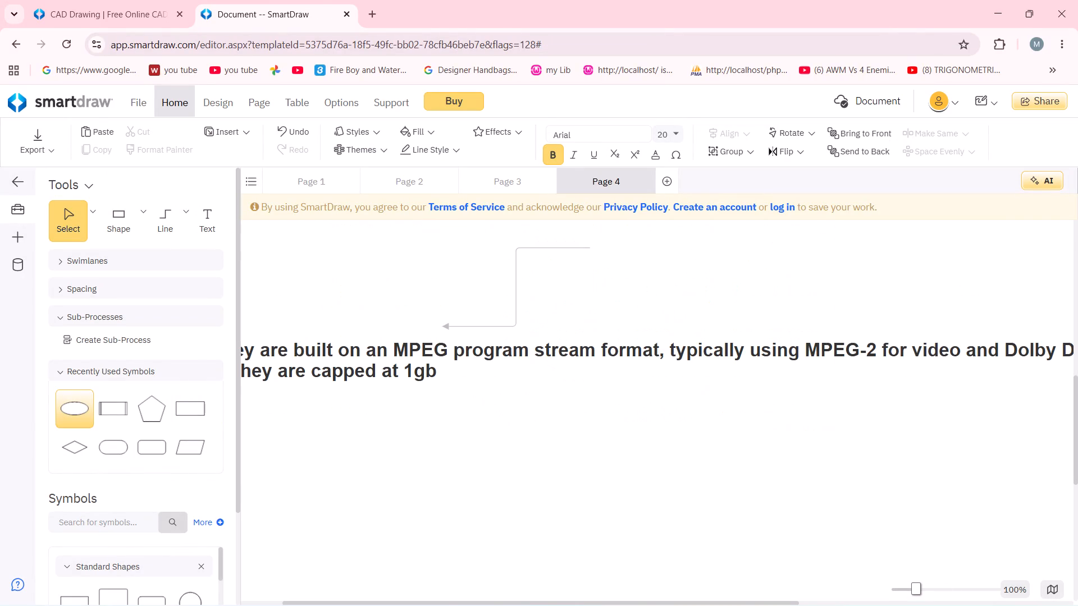
click(906, 586)
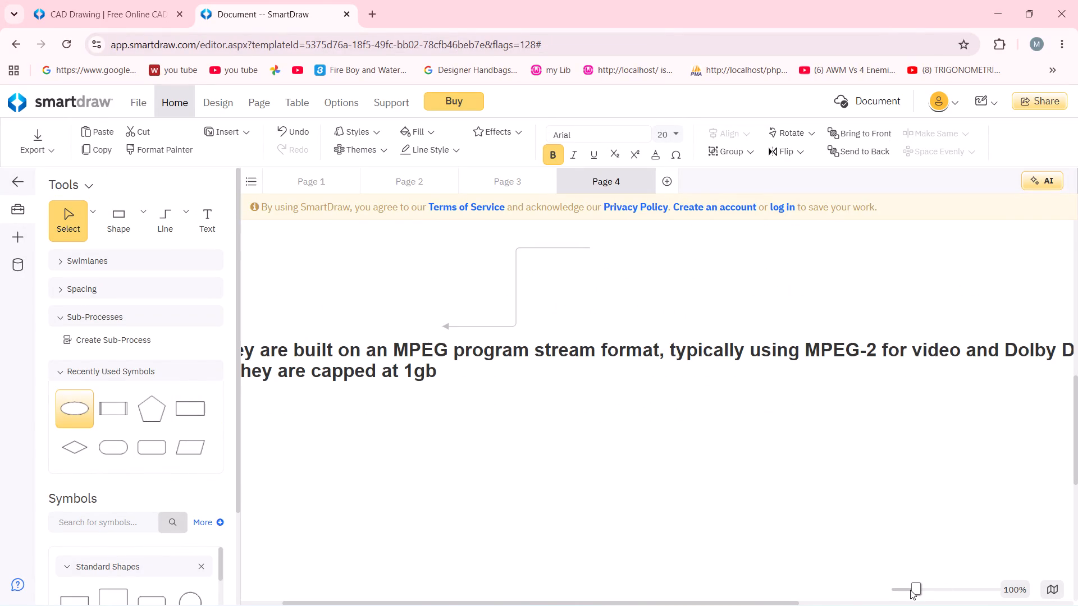
drag(917, 590, 911, 590)
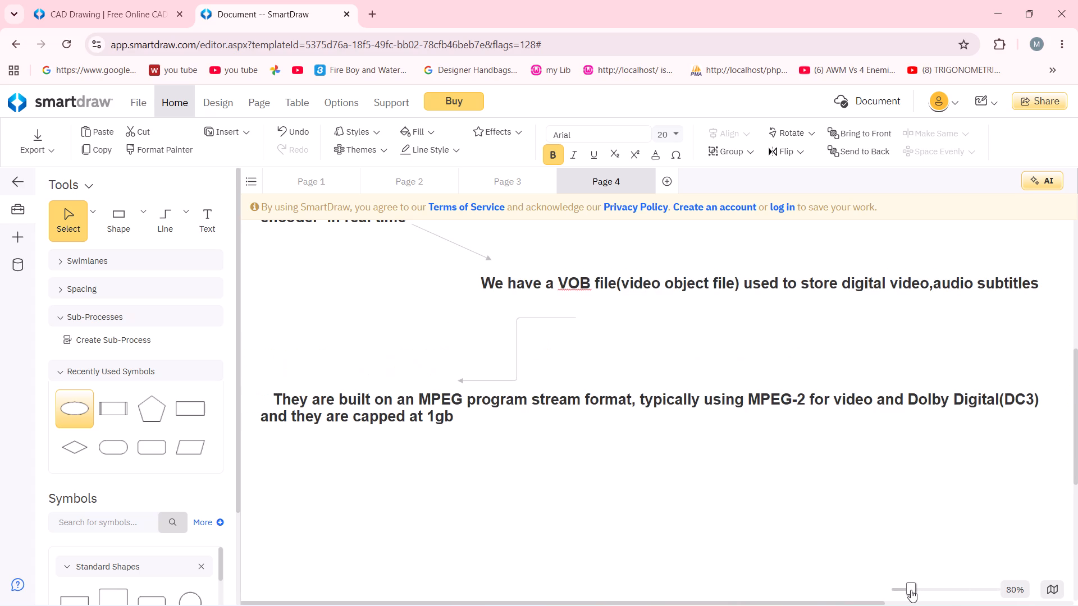
scroll(597, 438, down, 2)
click(549, 324)
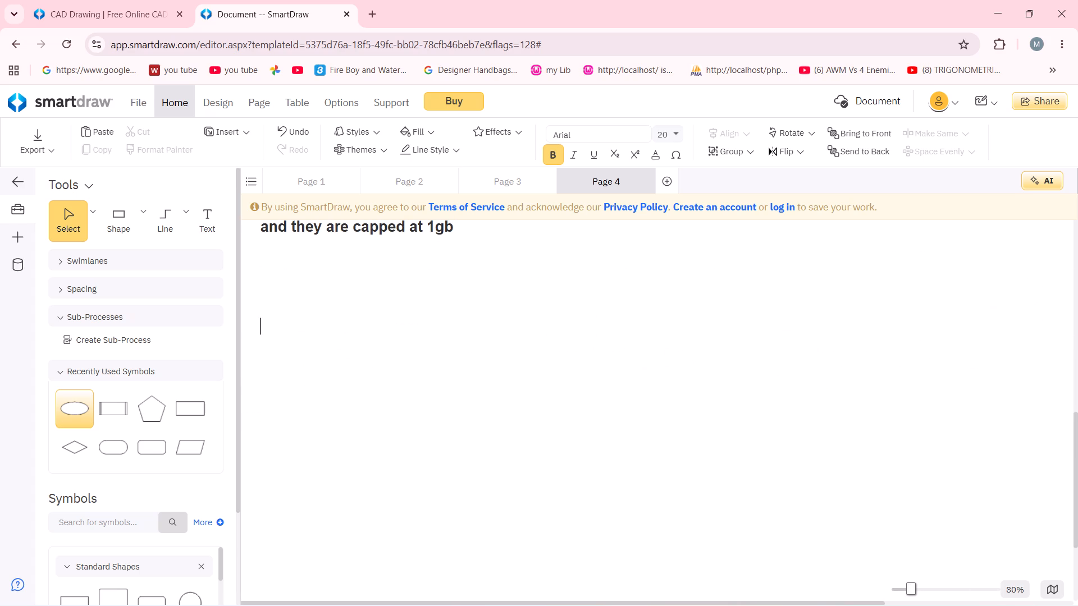
key(BackSpace)
key(BackSpace)
key(BackSpace)
key(BackSpace)
key(BackSpace)
key(BackSpace)
key(Return)
key(space)
key(space)
key(Return)
key(space)
key(space)
key(space)
key(space)
key(space)
key(space)
Choose the circle as the drawing shape and shift the MPEG text block slightly down and to the right.
click(143, 222)
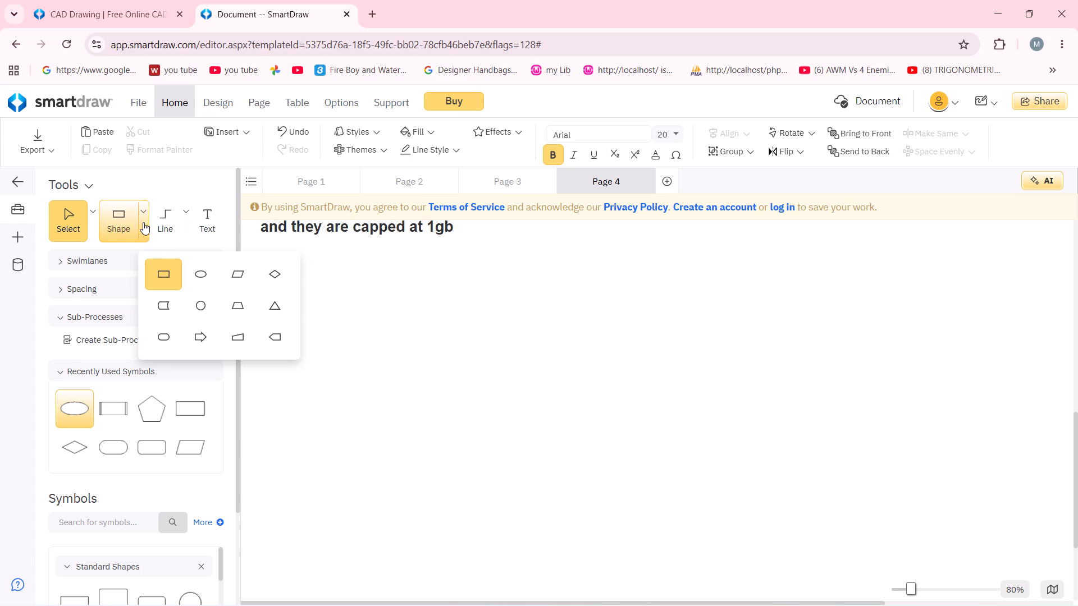
click(205, 302)
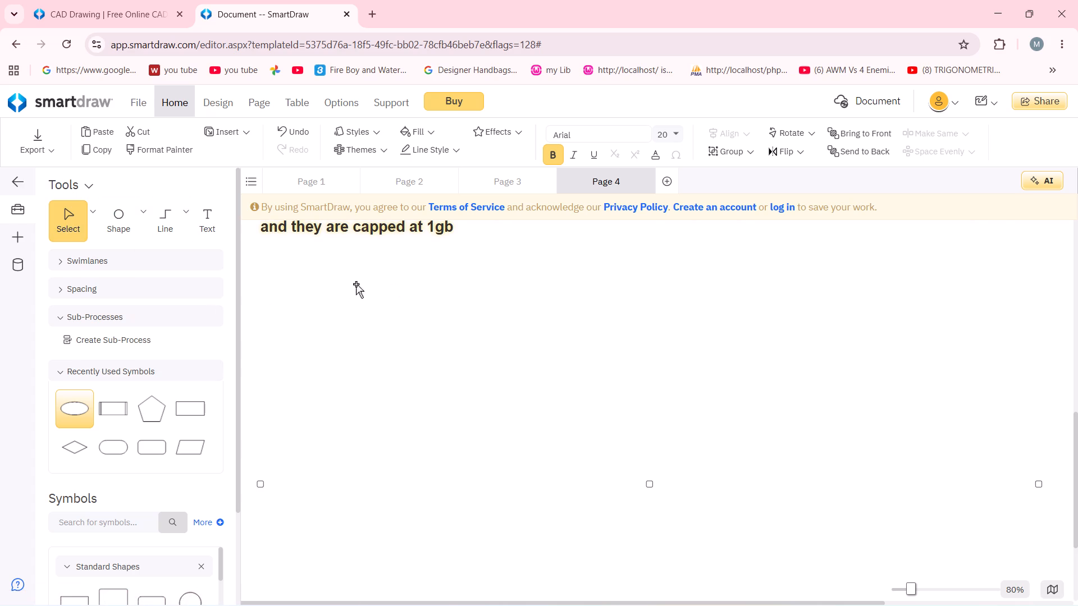
drag(350, 282, 402, 341)
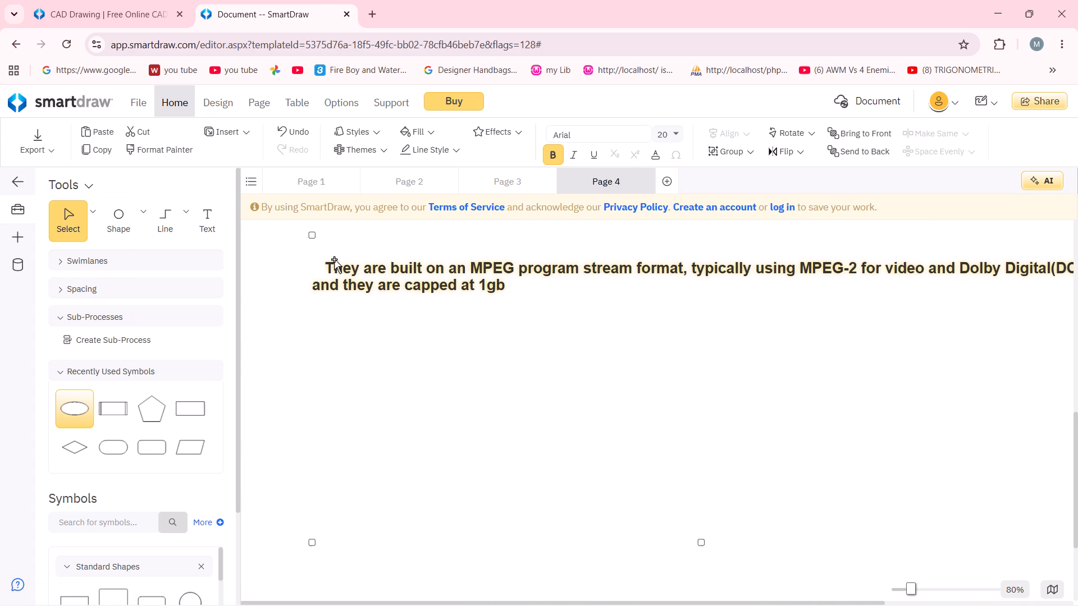
click(334, 259)
Draw a large circle beneath the MPEG note and move it further down to leave a gap below the text.
click(121, 212)
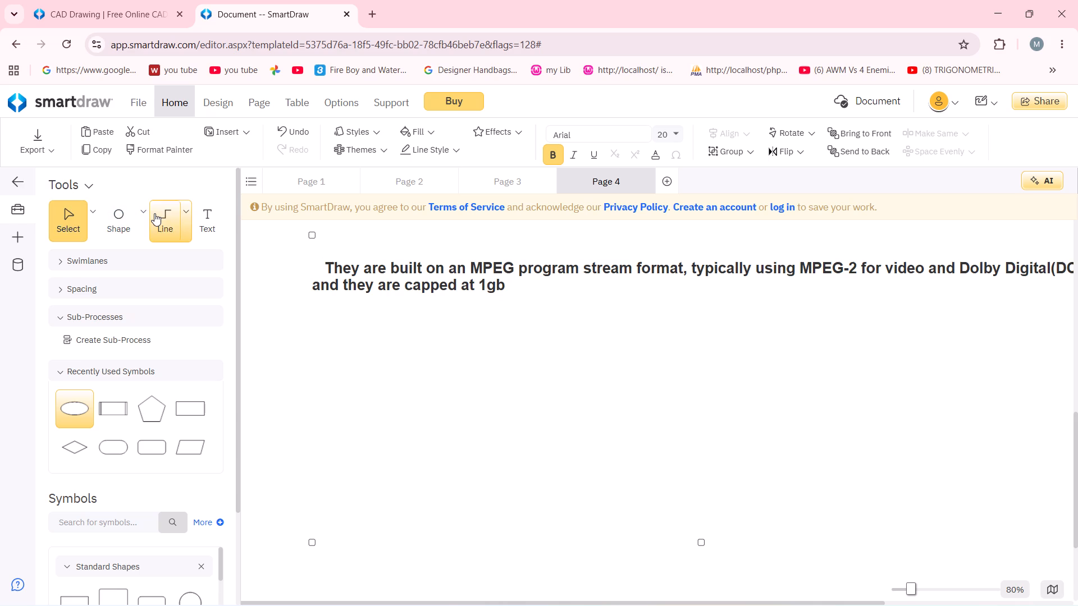
click(154, 213)
click(135, 214)
click(148, 213)
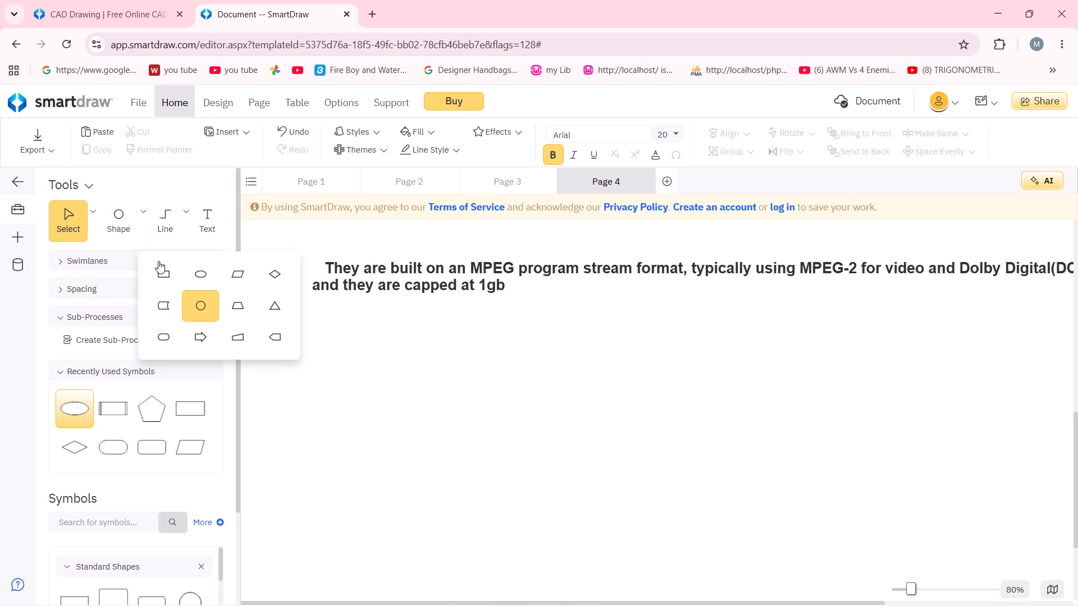
click(189, 291)
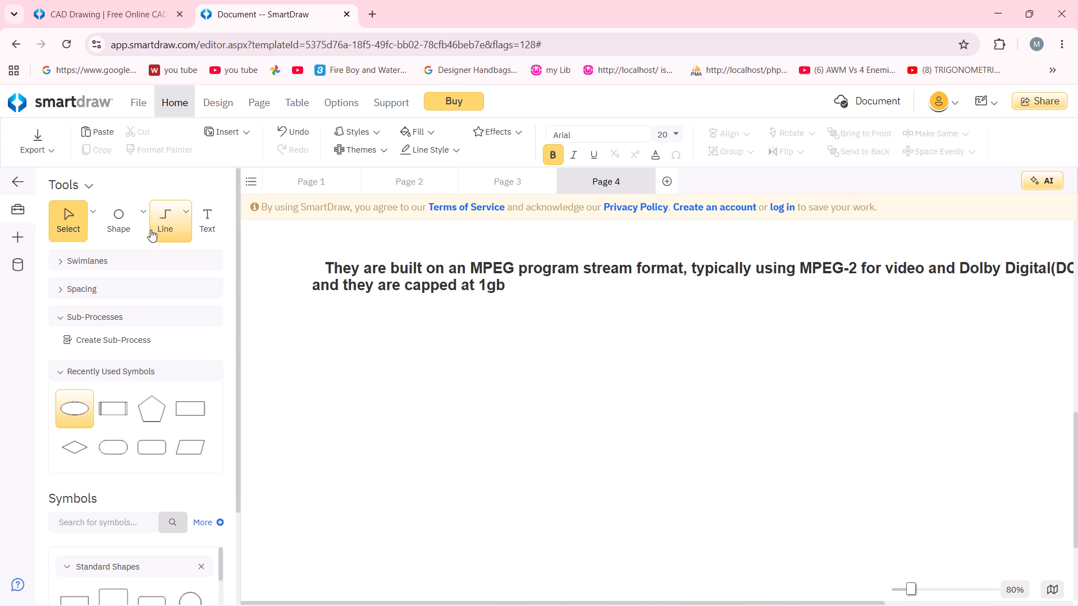
drag(150, 229, 140, 227)
click(140, 227)
drag(193, 310, 450, 377)
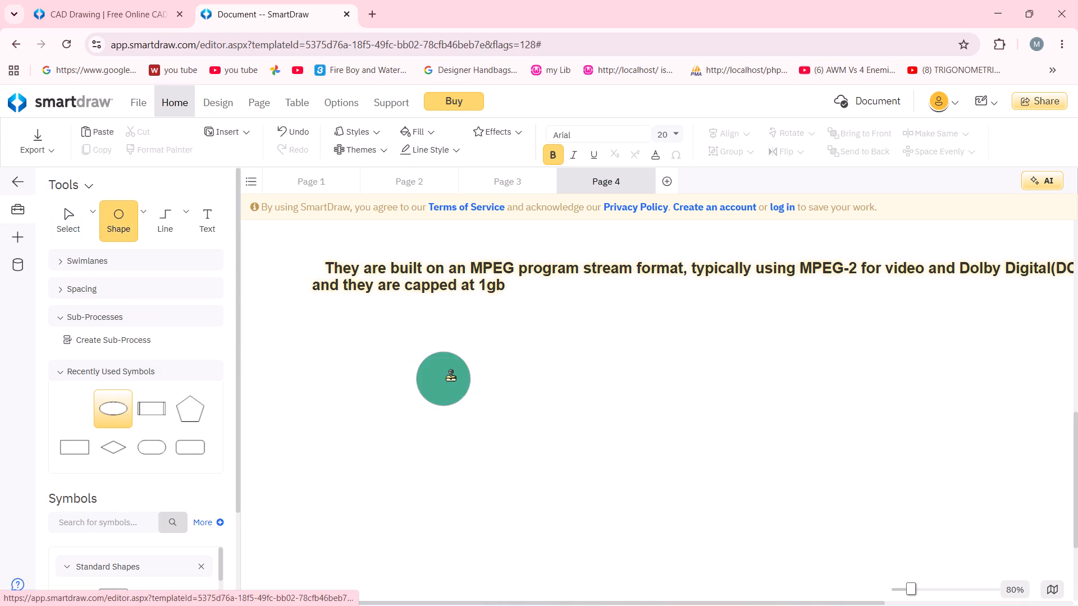
drag(450, 377, 482, 365)
drag(508, 393, 586, 452)
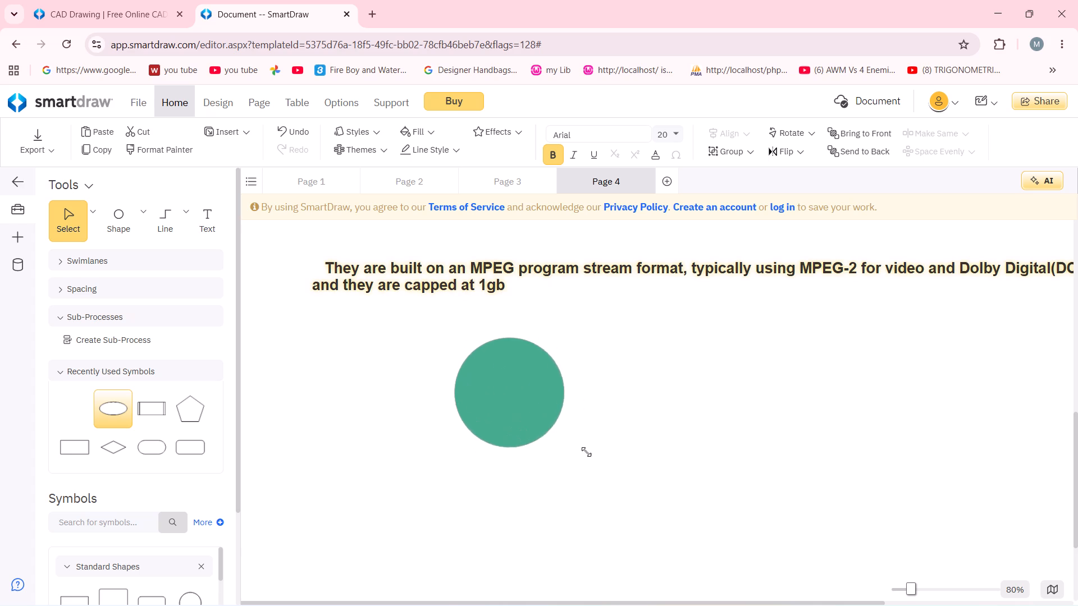
drag(586, 452, 597, 462)
click(523, 405)
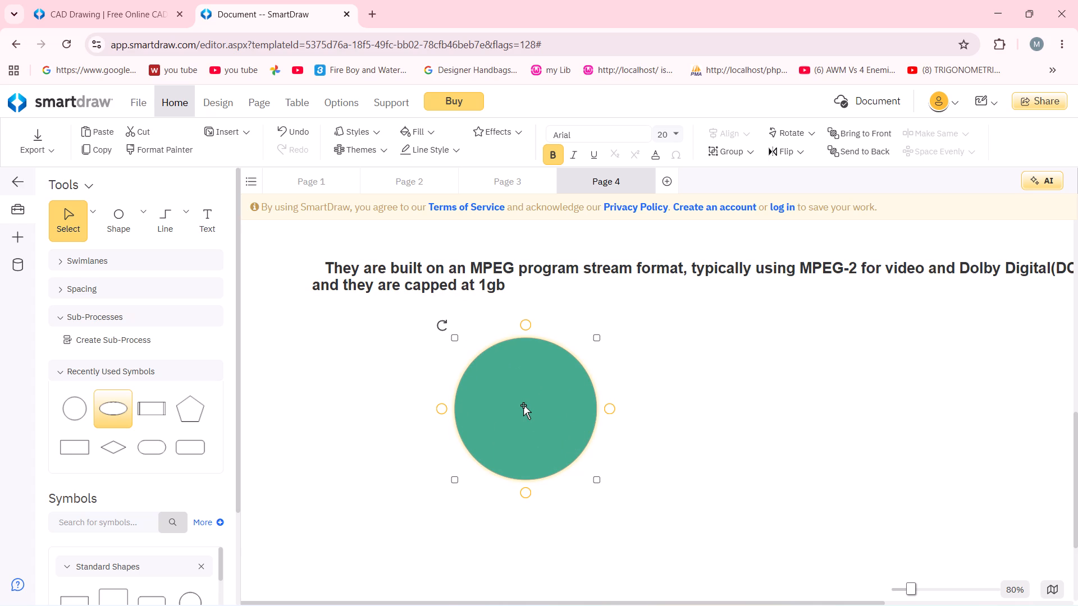
drag(523, 405, 573, 462)
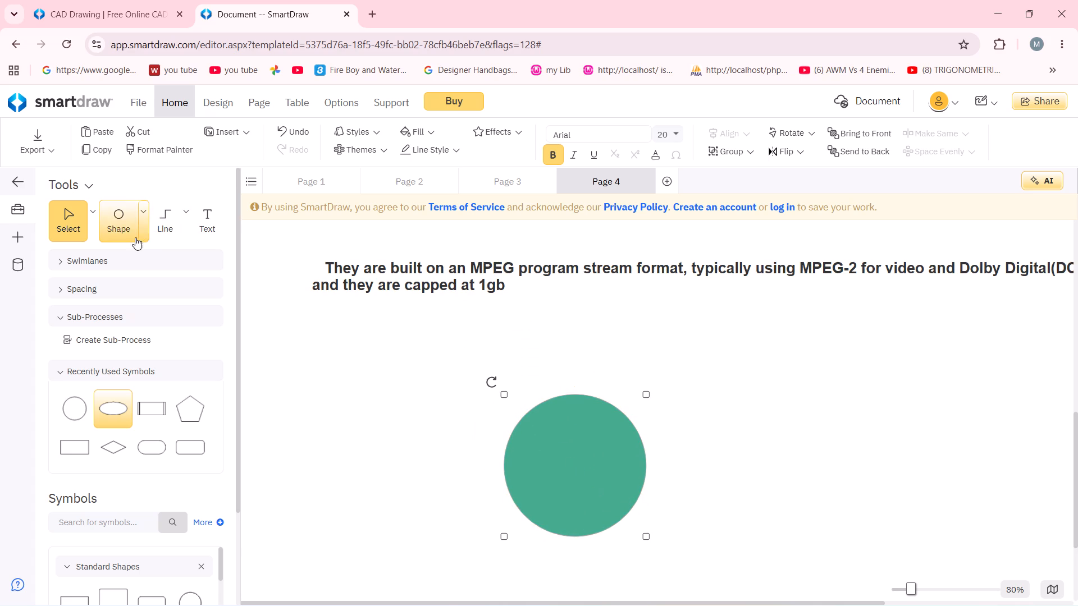
Draw a vertical straight arrow from beneath the MPEG note down to the top of the circle.
click(181, 219)
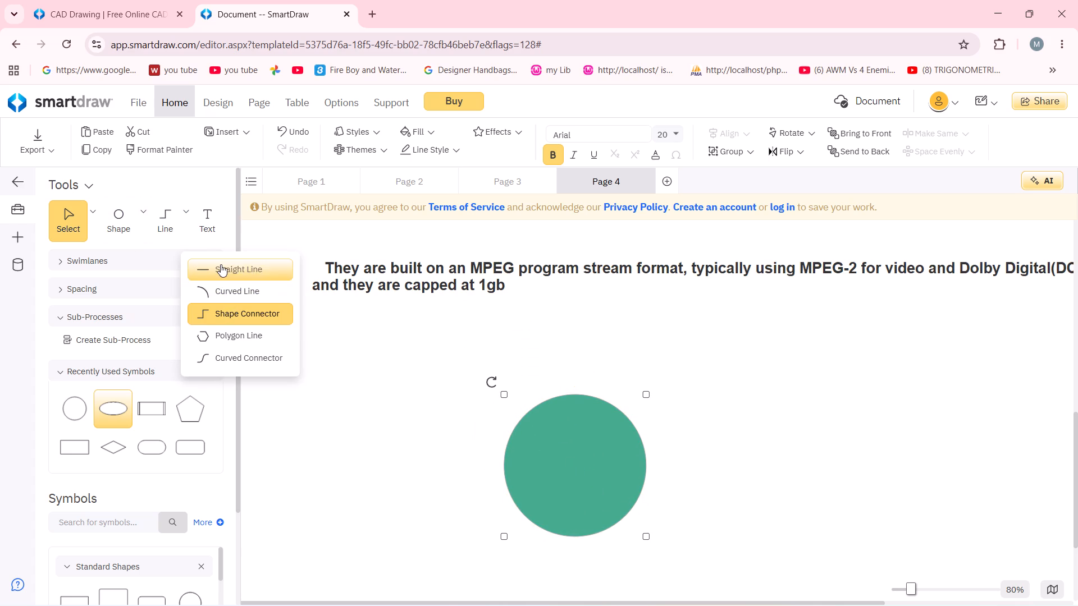
click(221, 264)
drag(597, 288, 592, 374)
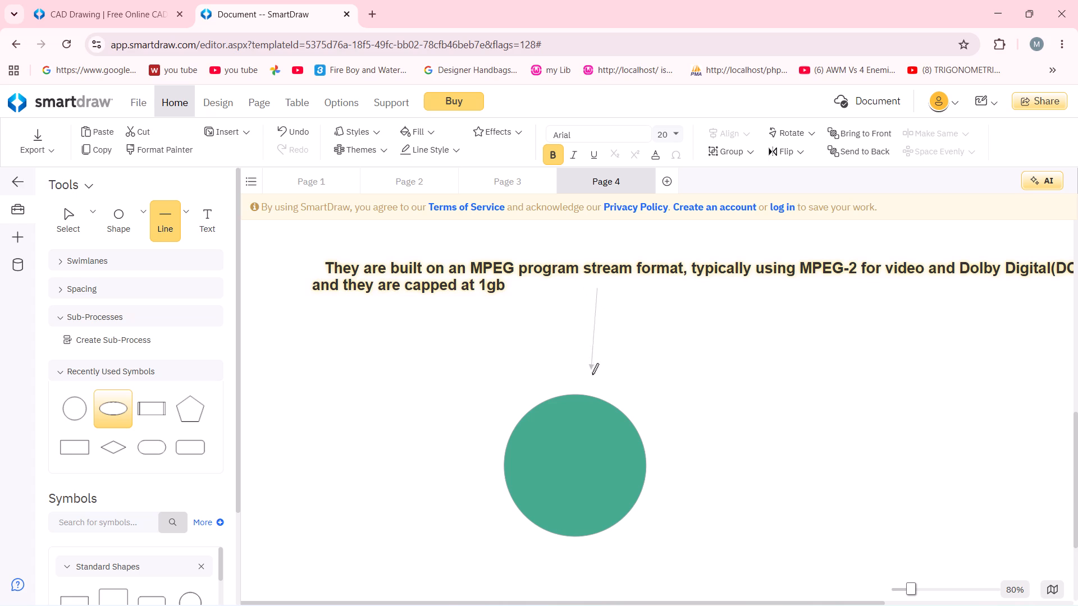
drag(592, 374, 595, 397)
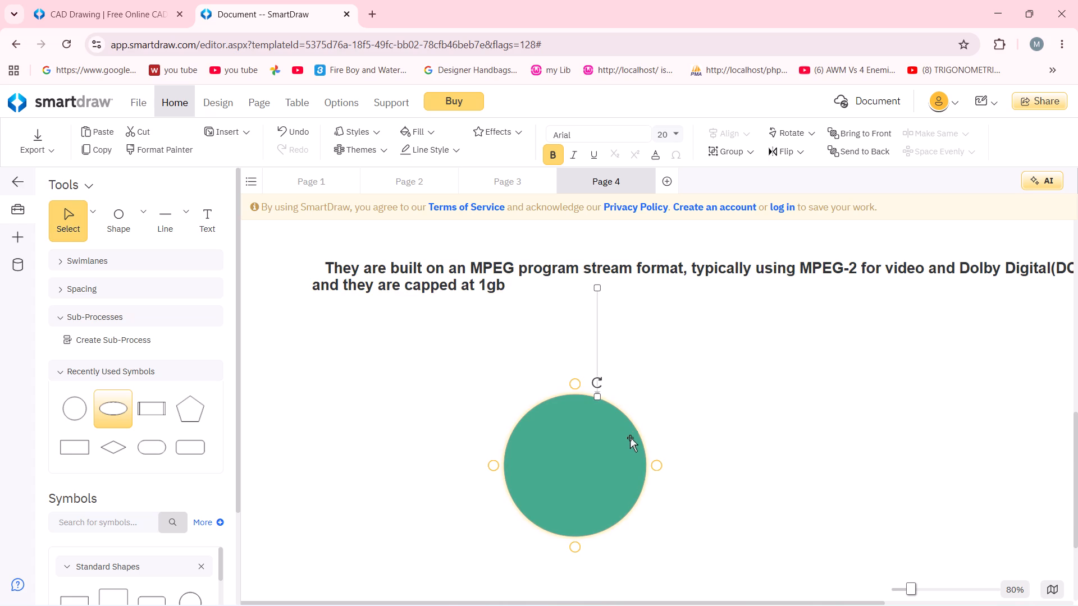
Move the MPEG text block slightly up and to the left, clear of the vertical arrow's start.
click(635, 457)
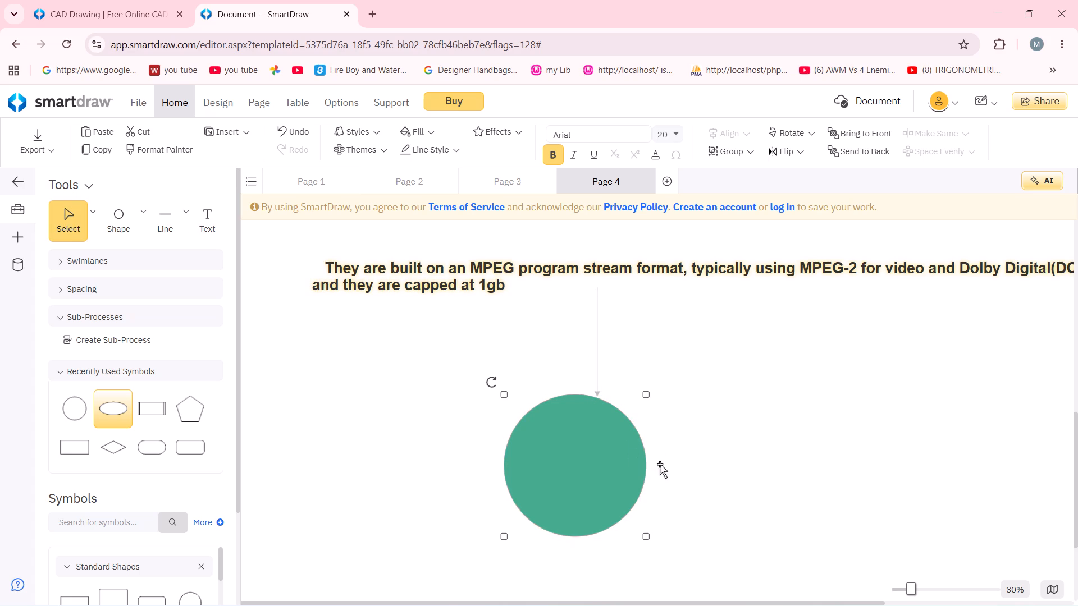
click(660, 464)
drag(668, 424, 665, 408)
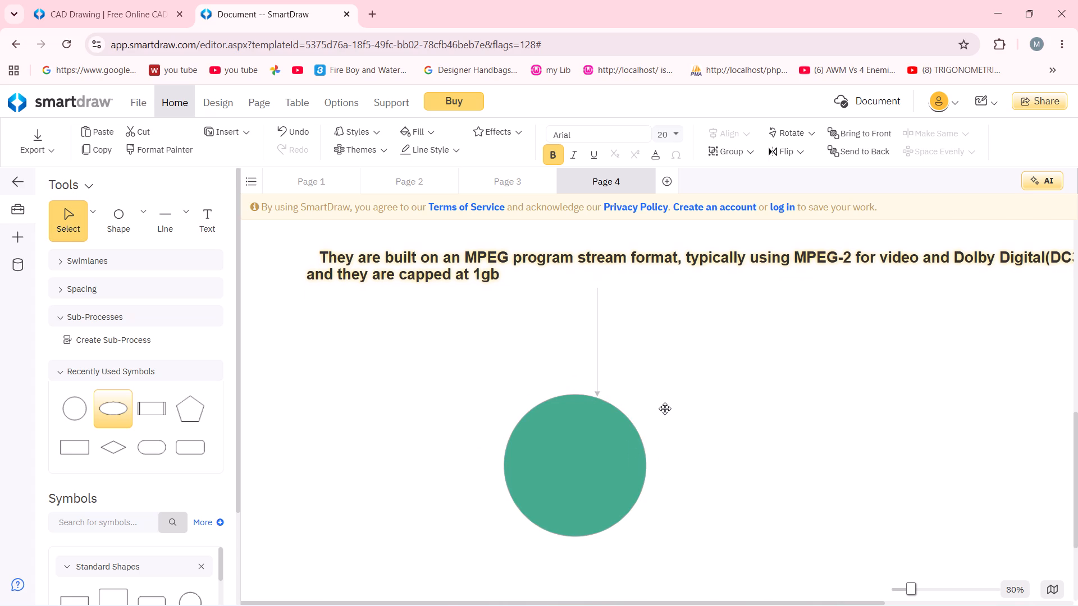
drag(665, 408, 657, 408)
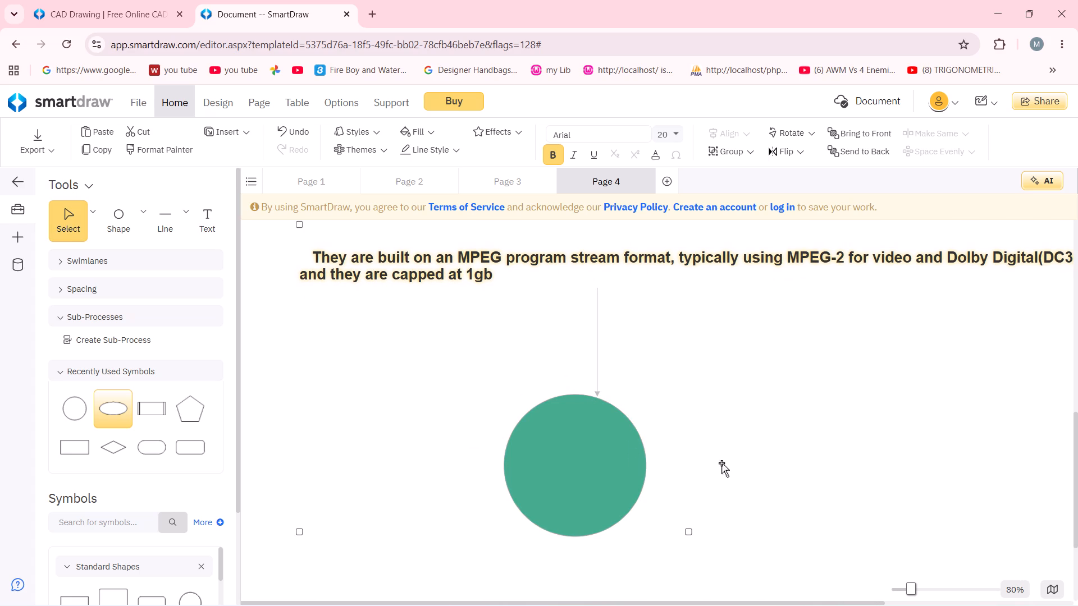
click(721, 463)
Draw a straight horizontal arrow from the bottom of the circle out to the right.
click(594, 471)
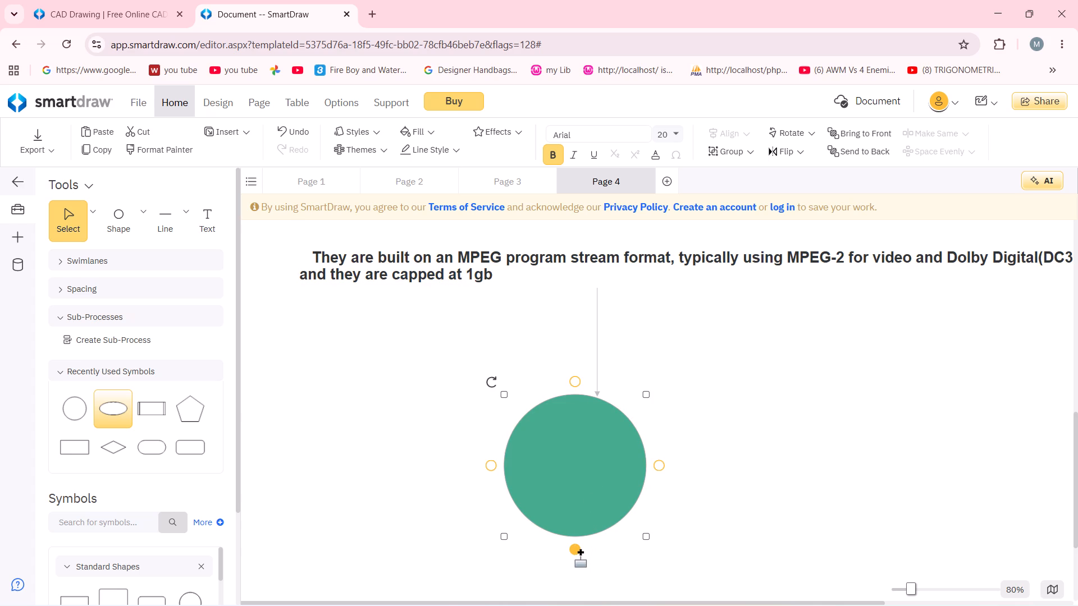
drag(580, 552, 733, 446)
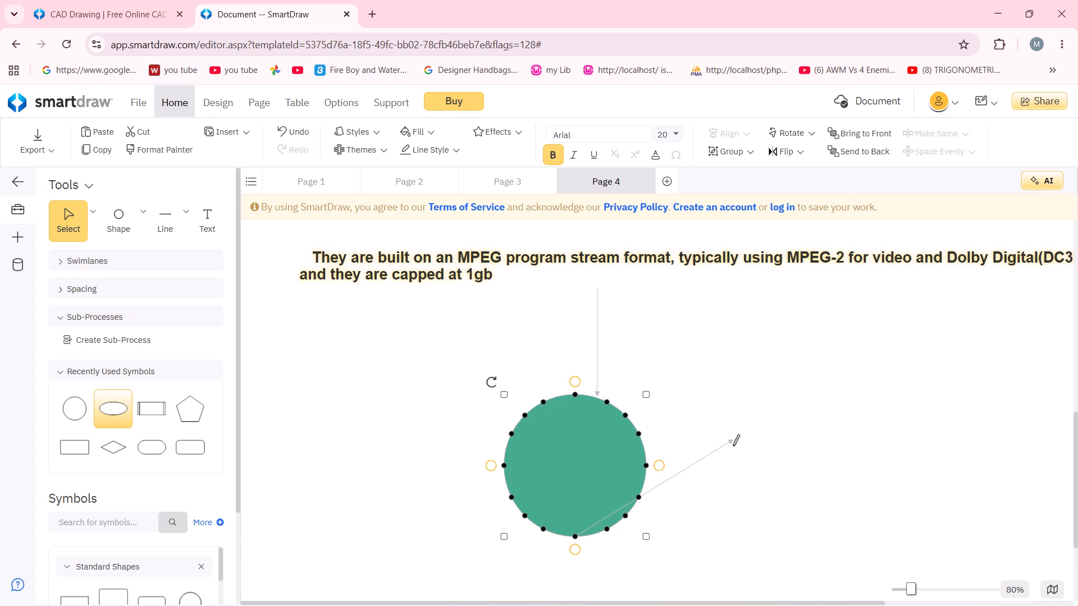
drag(733, 446, 750, 546)
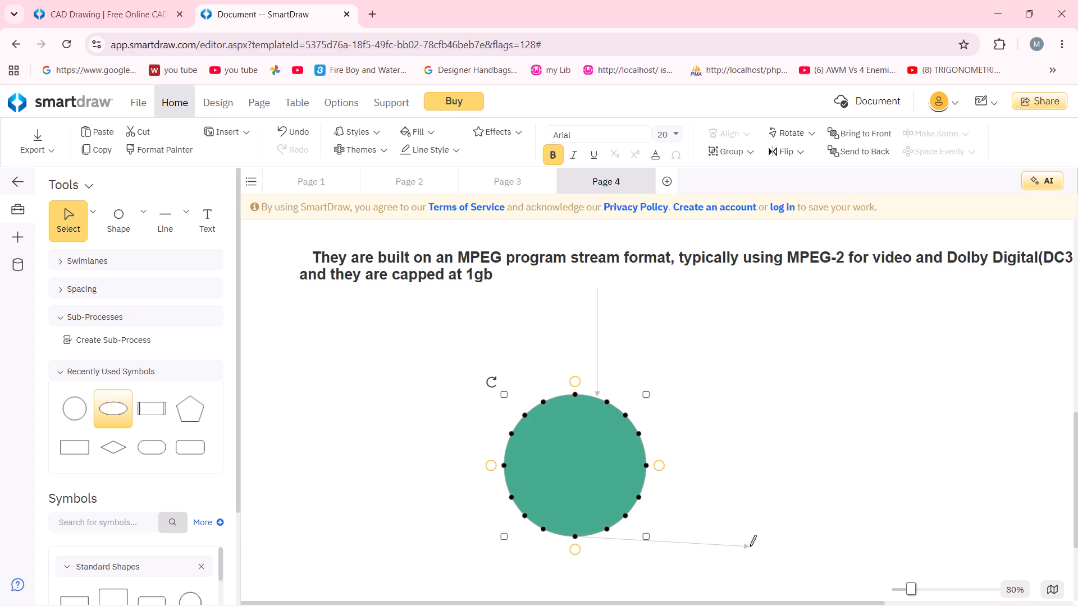
drag(750, 546, 751, 536)
scroll(772, 470, down, 1)
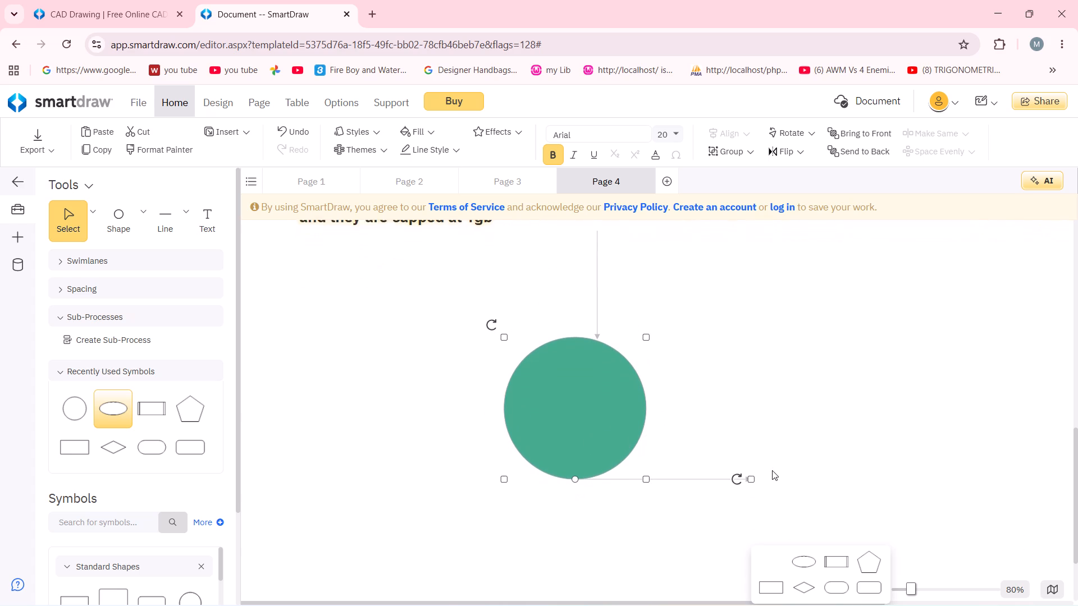
scroll(772, 470, down, 2)
click(768, 389)
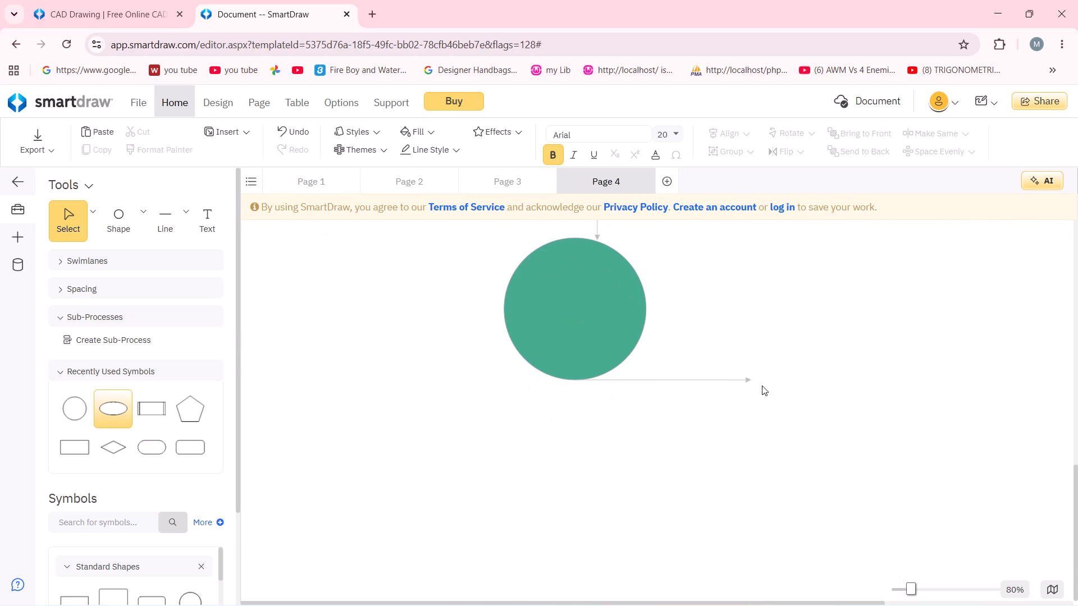
click(758, 379)
Copy the Copy Protection sentence about Content Scramble System (CSS) from Google's VOB results and paste it into the SmartDraw circle.
key(alt+Tab)
scroll(511, 317, down, 1)
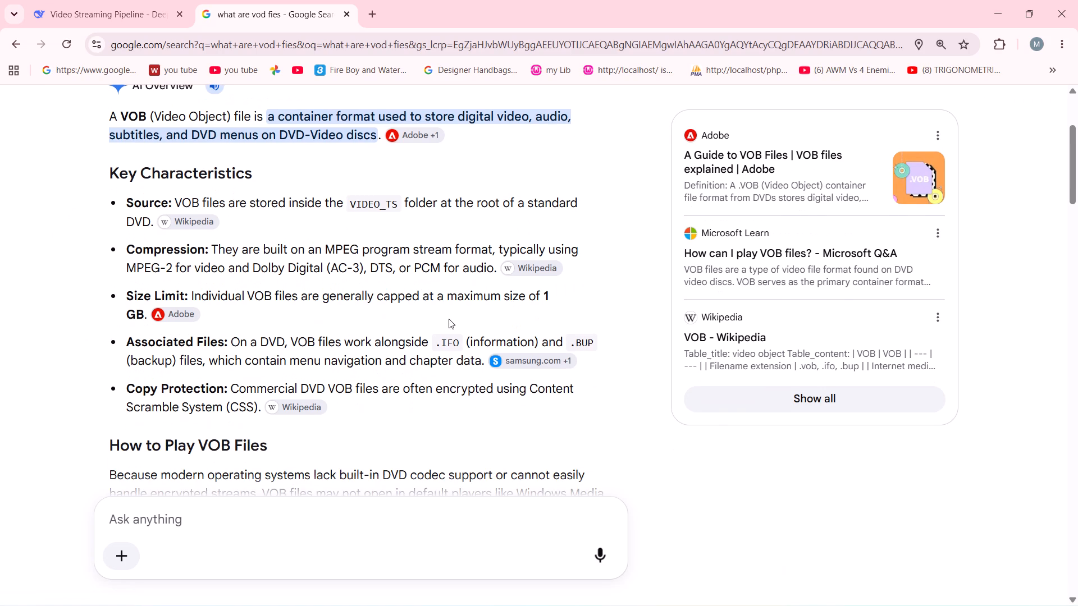
scroll(275, 339, down, 1)
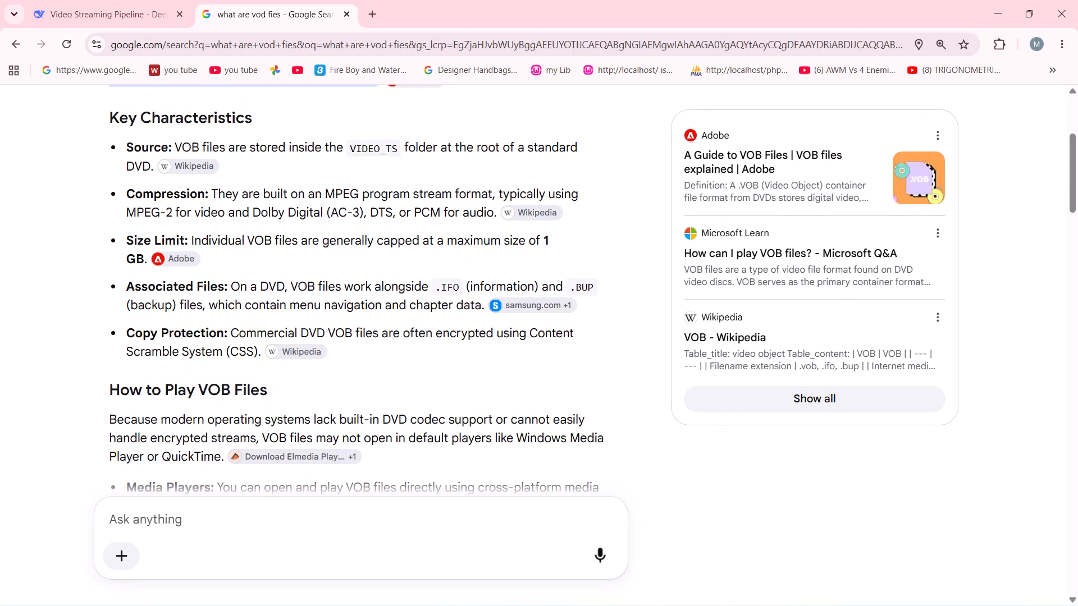
drag(235, 337, 257, 357)
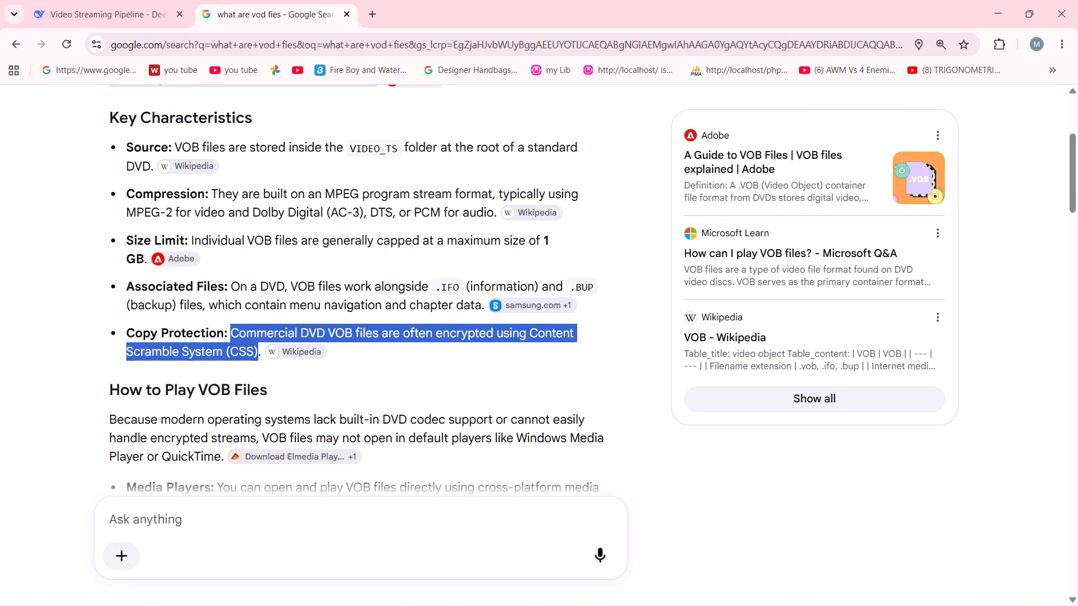
key(c)
key(alt+Tab)
double_click(575, 295)
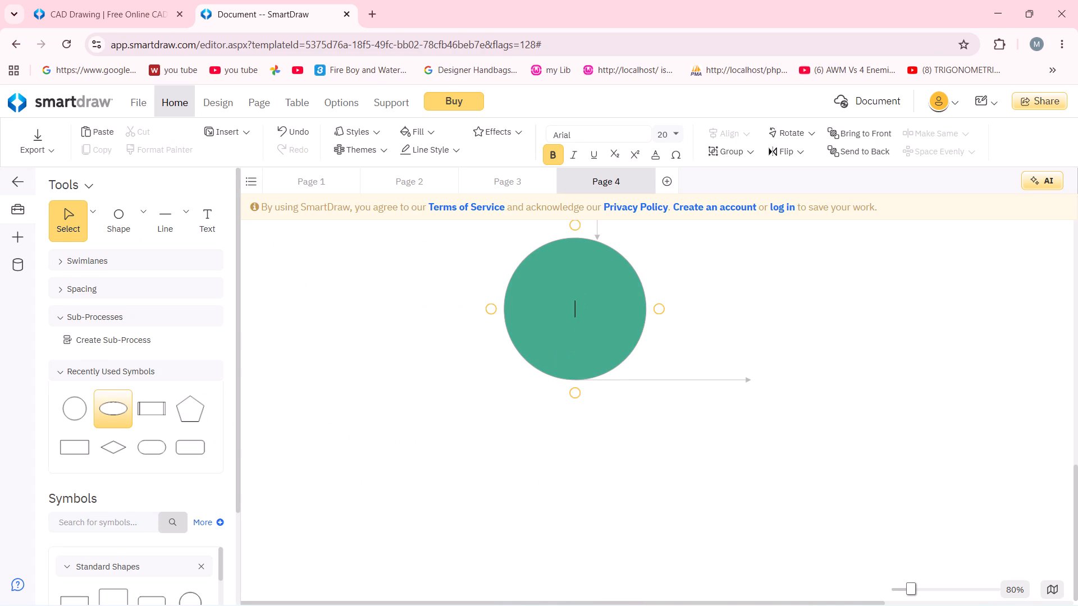
key(ctrl+v)
key(alt+Tab)
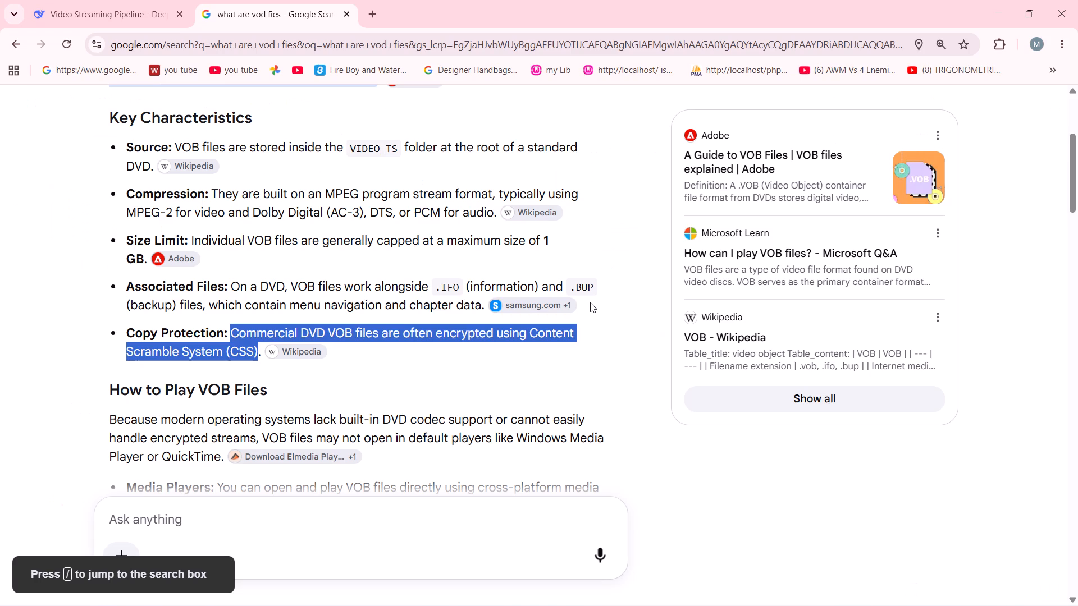
key(ctrl+c)
key(alt+Tab)
key(ctrl+a)
key(BackSpace)
key(ctrl+v)
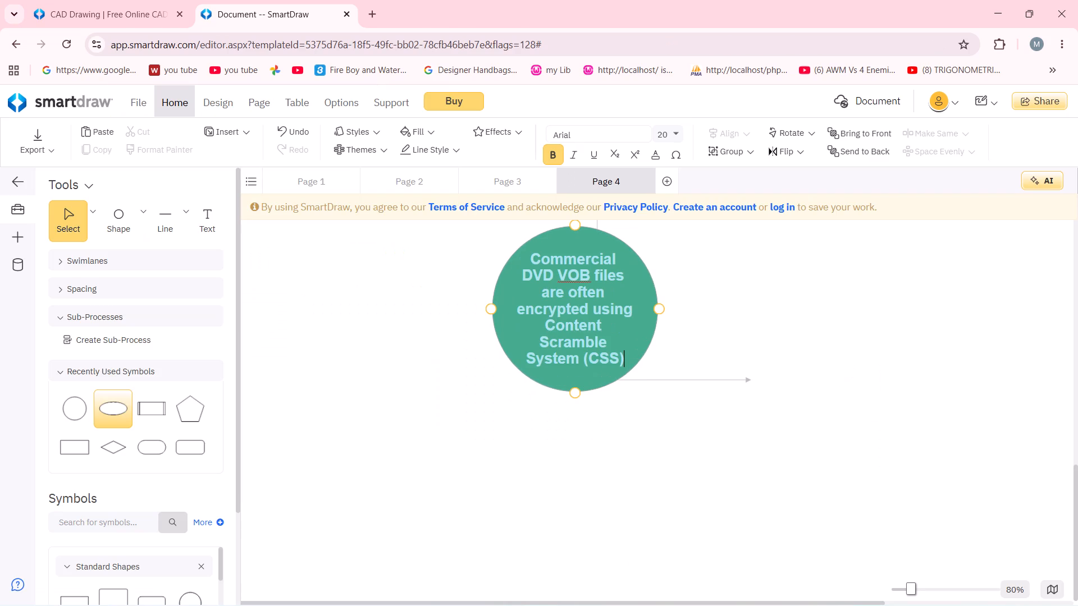
click(593, 290)
drag(537, 319, 587, 336)
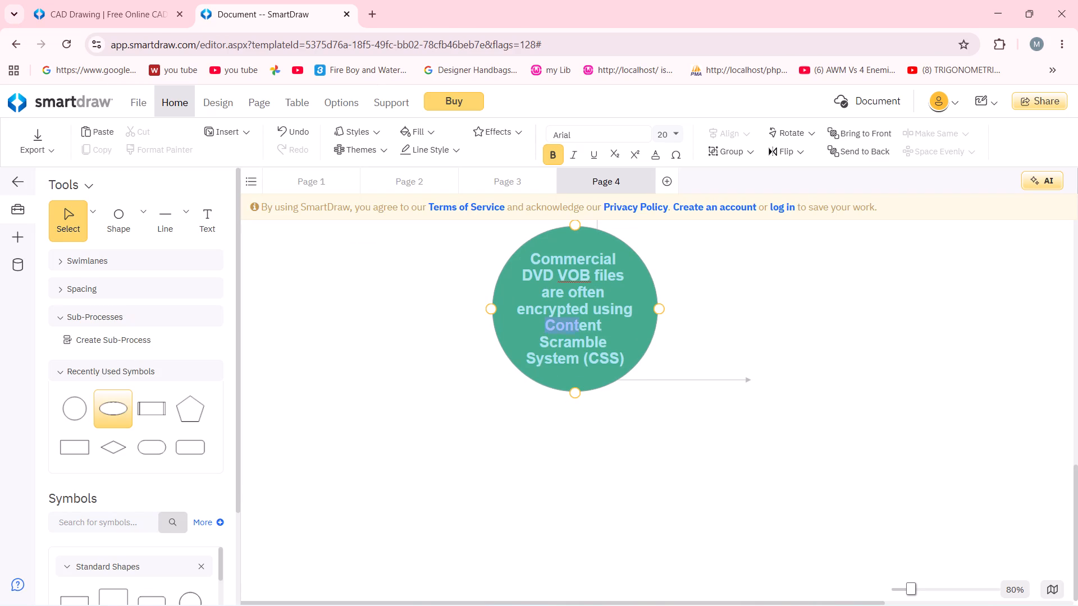
drag(587, 336, 604, 340)
click(604, 340)
Switch to the Google VOB results and copy the phrase "Commercial DVD VOB files" from the Copy Protection point.
key(alt+Tab)
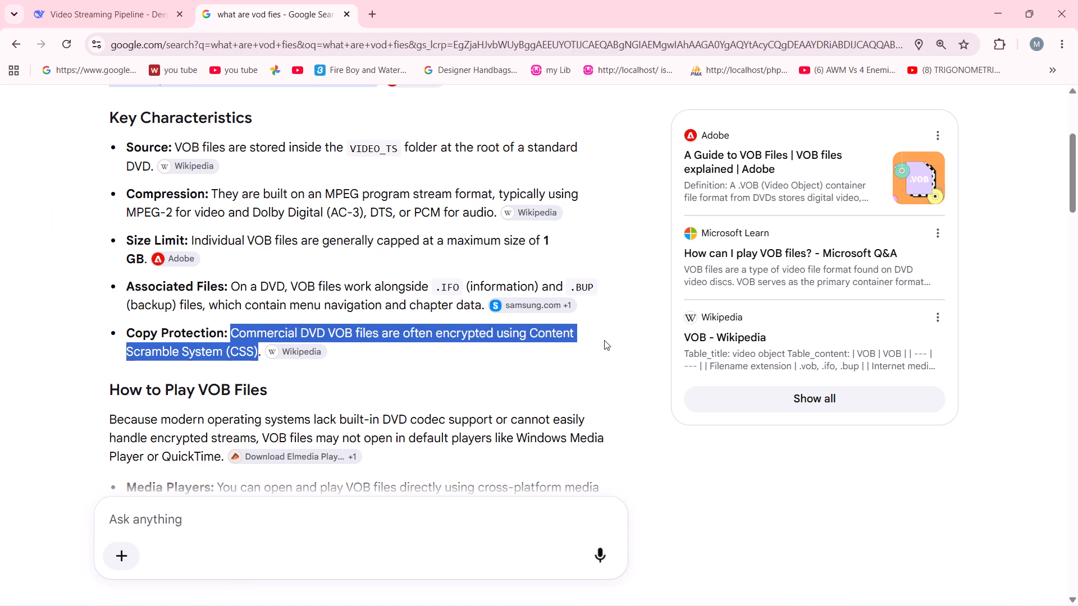
click(357, 305)
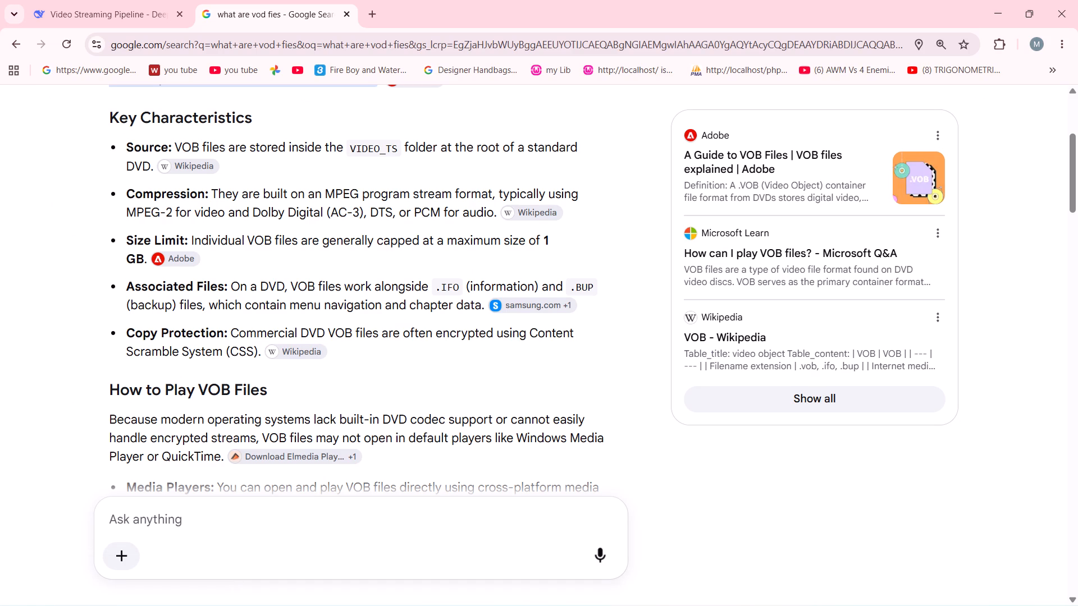
click(262, 325)
drag(262, 325, 412, 331)
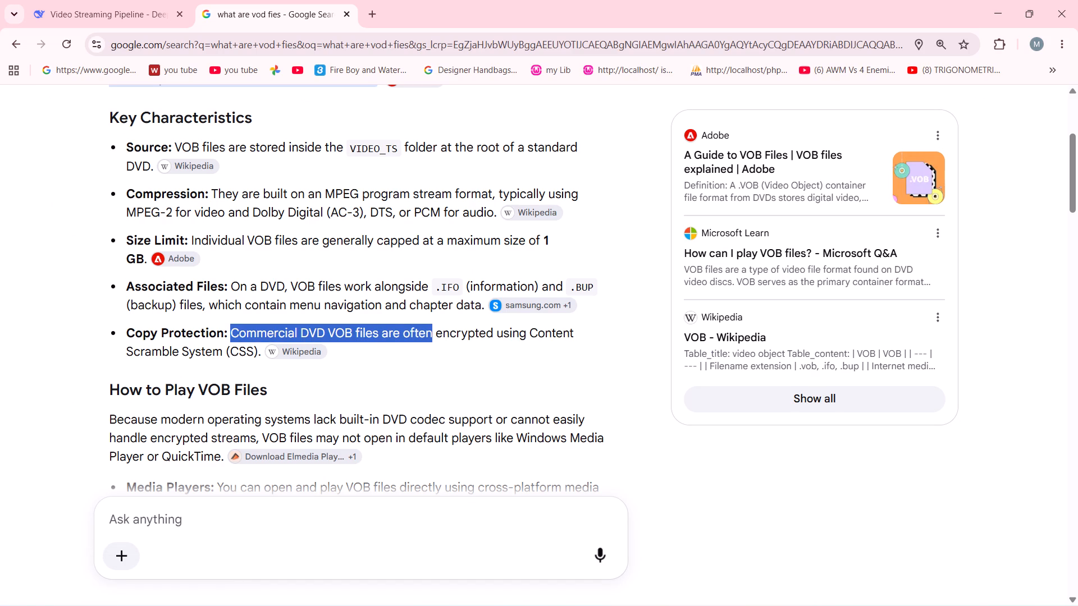
drag(412, 331, 421, 329)
click(421, 329)
drag(421, 329, 294, 340)
drag(294, 340, 255, 328)
click(255, 328)
drag(255, 328, 499, 339)
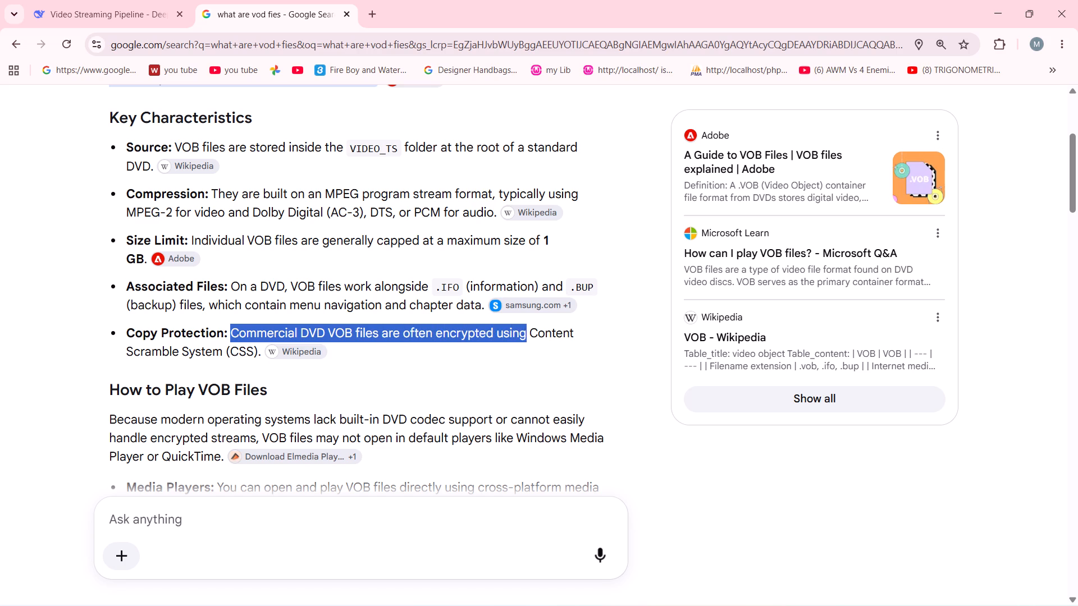
drag(499, 339, 487, 336)
key(ctrl+c)
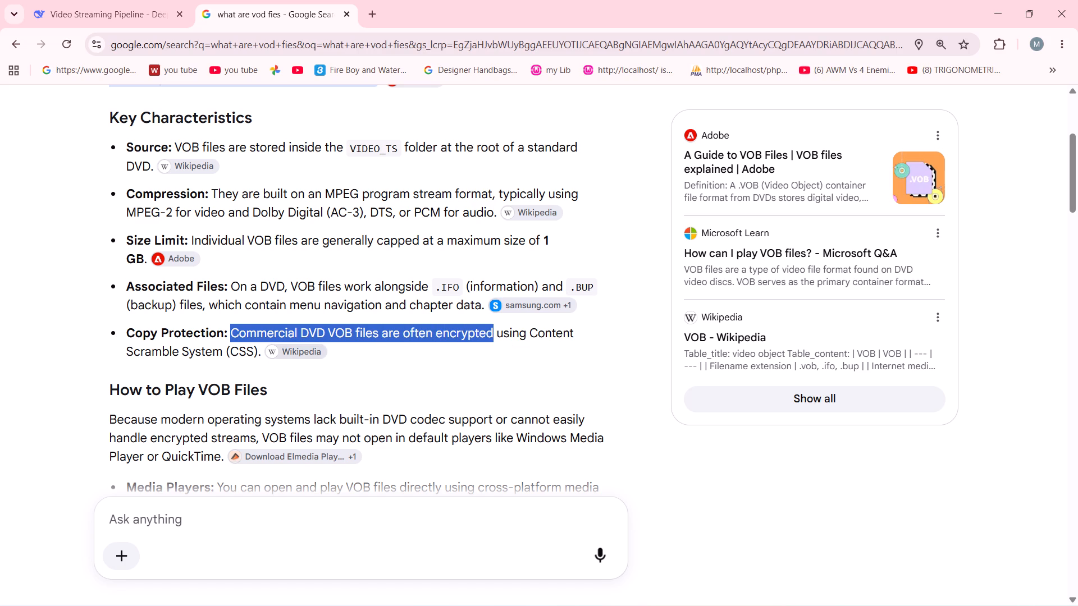
click(240, 335)
drag(240, 335, 369, 341)
key(ctrl+c)
Search Google in a new tab for "are Commercial DVD VOB files encrypted".
key(ctrl+t)
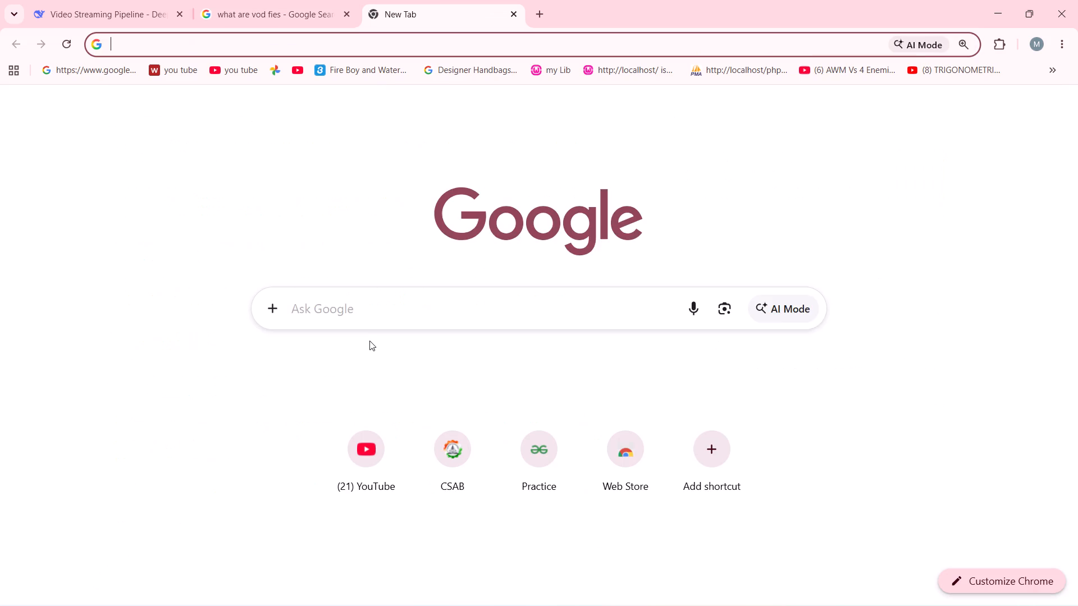
text(are)
key(space)
key(ctrl+v)
key(space)
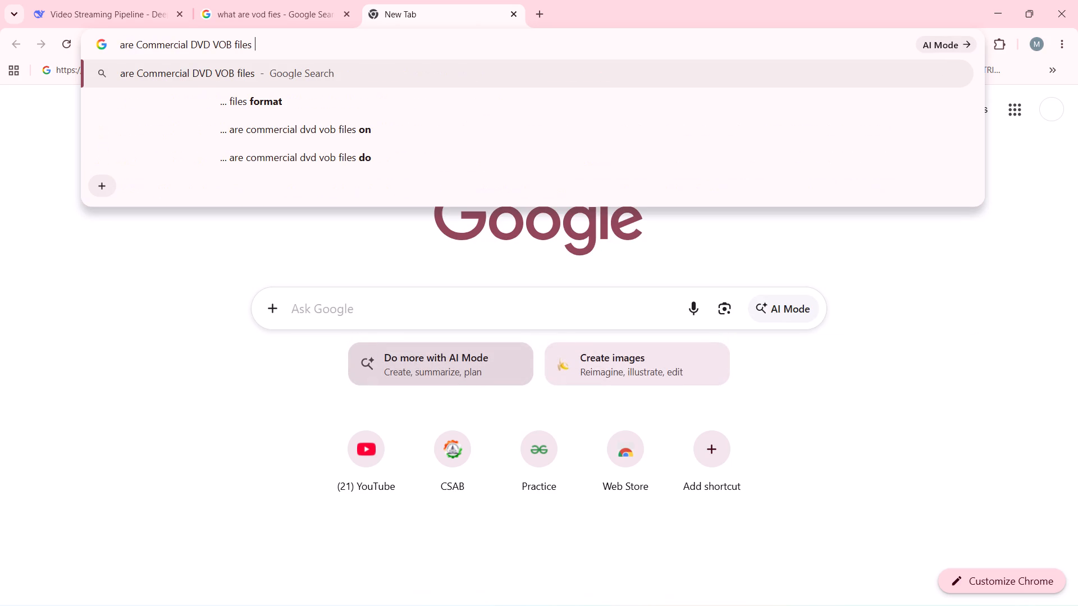
text(encrypted)
key(Return)
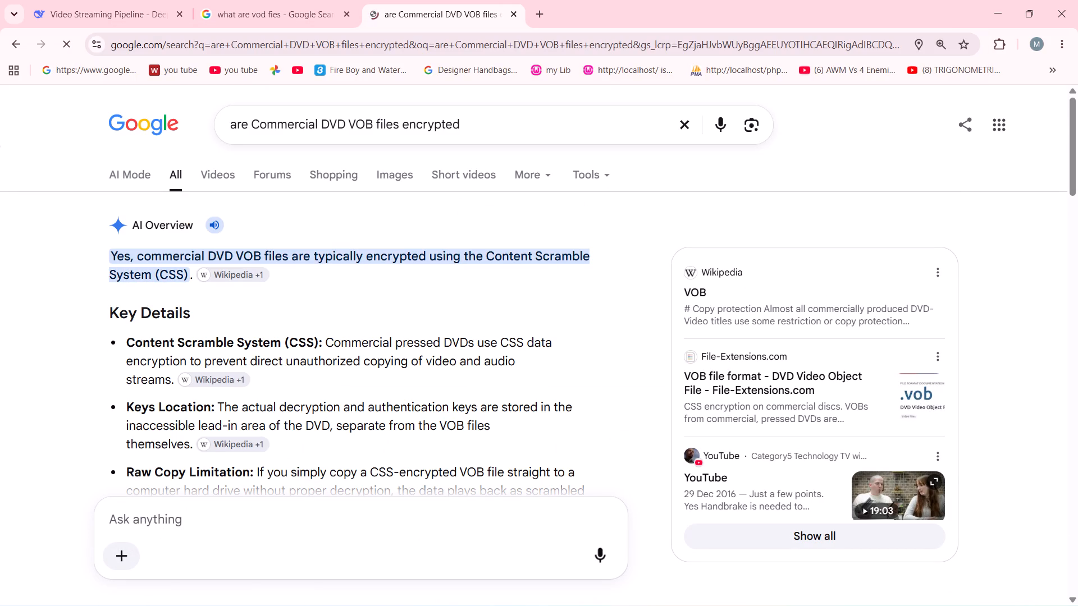
Search Google in another new tab for "why are Commercial DVD VOB files encrypted", read the overview, and close that tab.
key(slash)
key(ctrl+a)
key(ctrl+c)
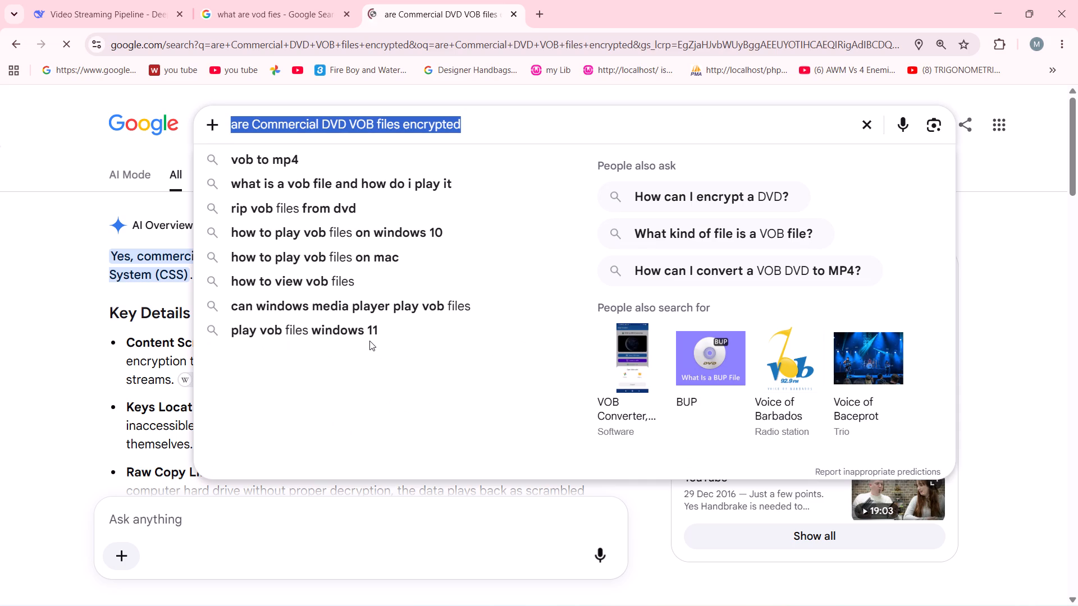
key(ctrl+t)
text(whhy)
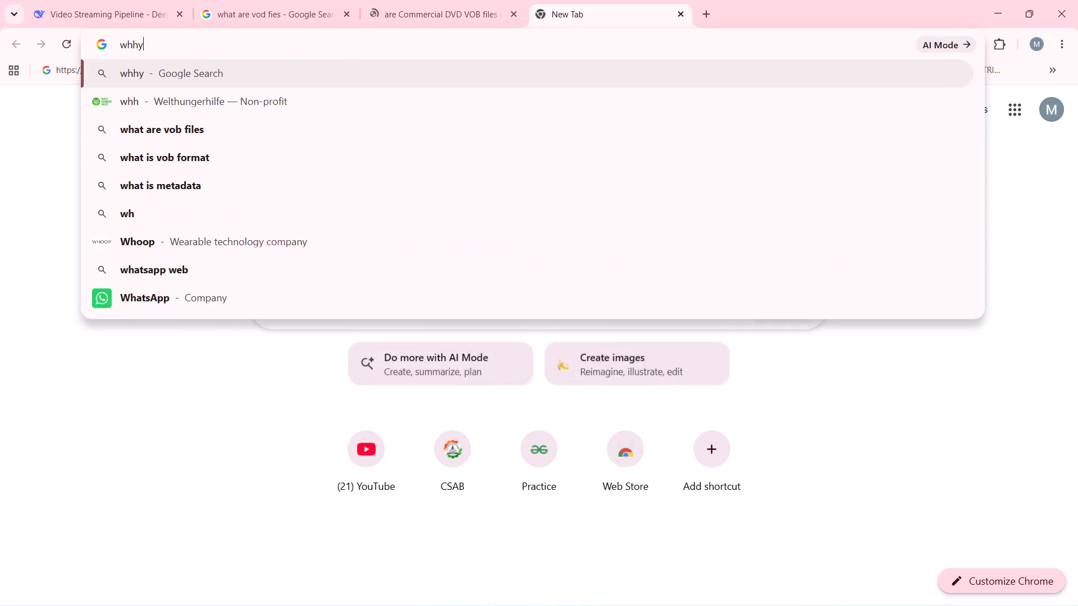
key(BackSpace)
key(BackSpace)
text(y)
key(space)
key(ctrl+v)
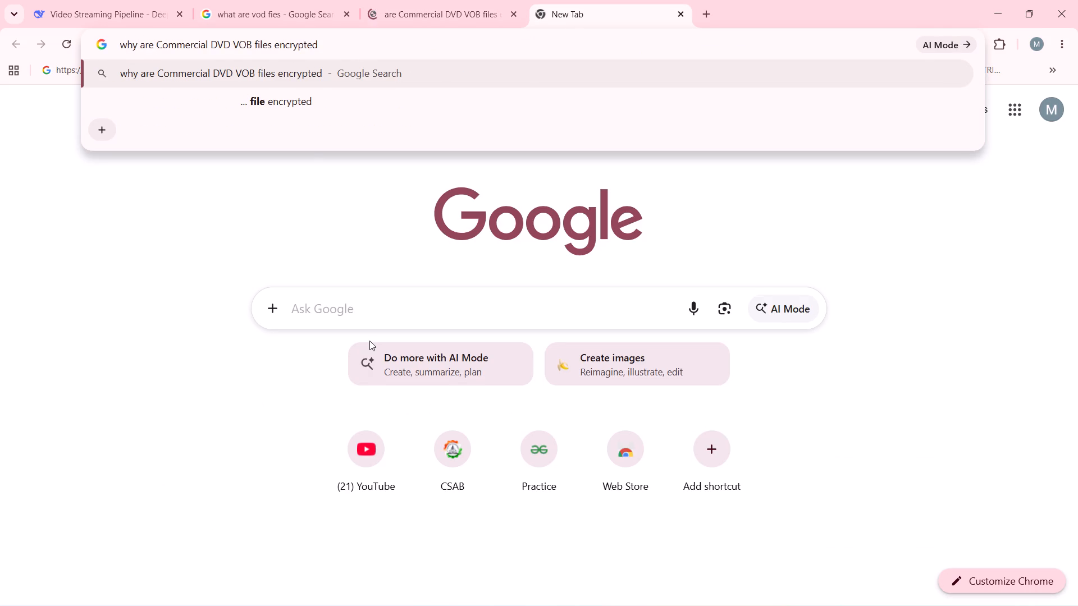
key(Return)
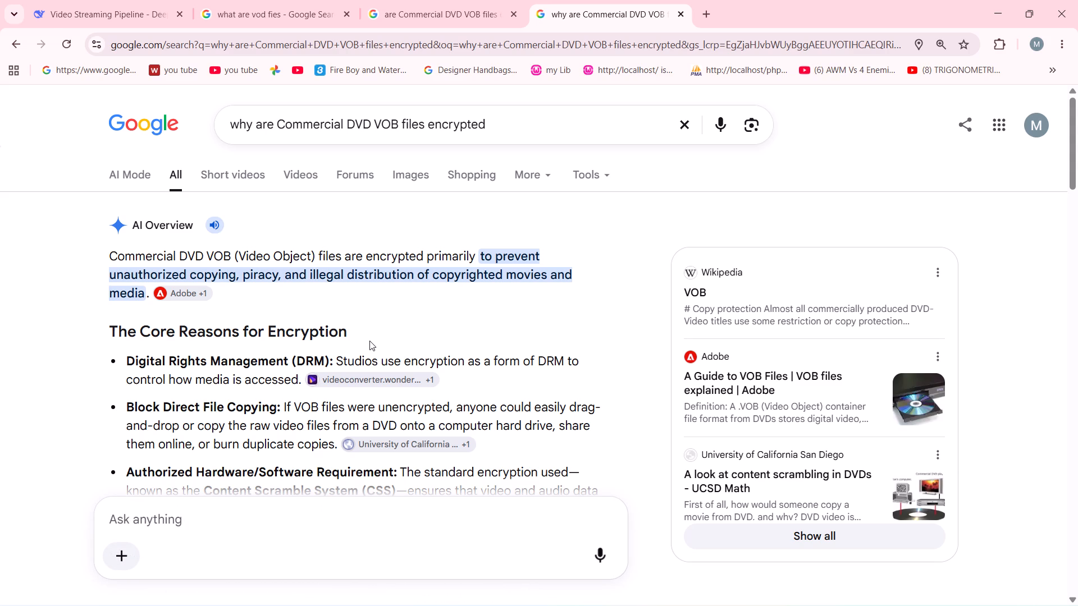
key(ctrl+w)
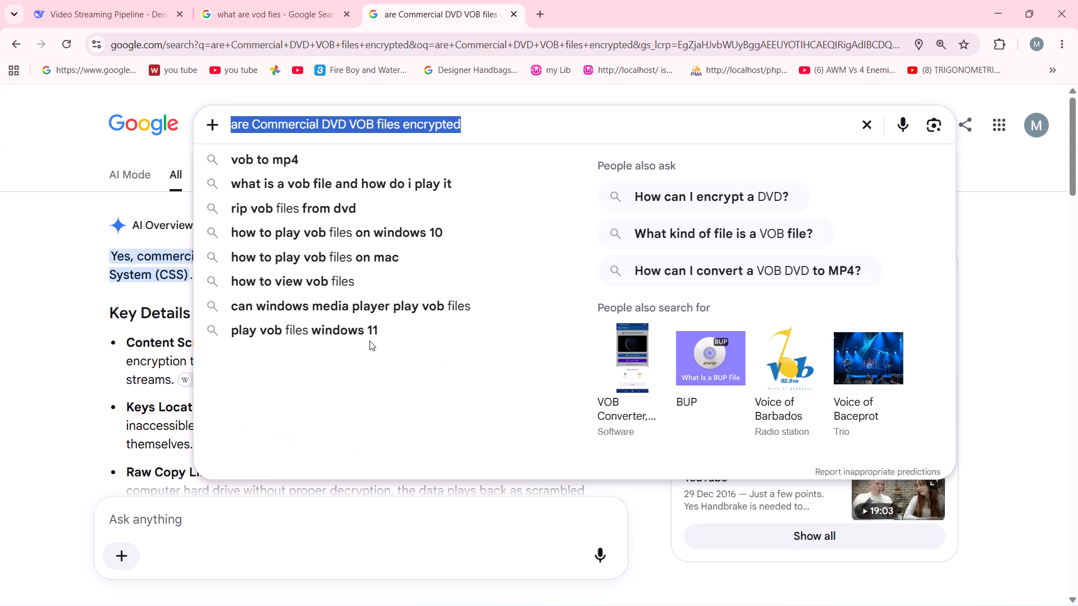
Copy the Content Scramble System (CSS) point from the Key Details and paste it in SmartDraw as a text note past the horizontal arrow's tip.
click(147, 323)
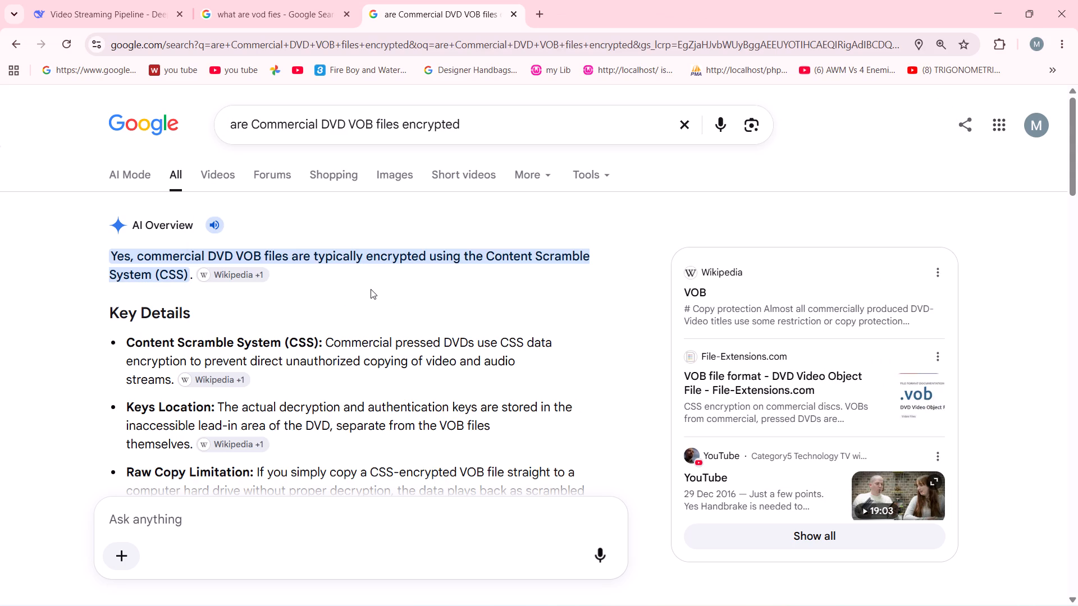
scroll(371, 288, down, 1)
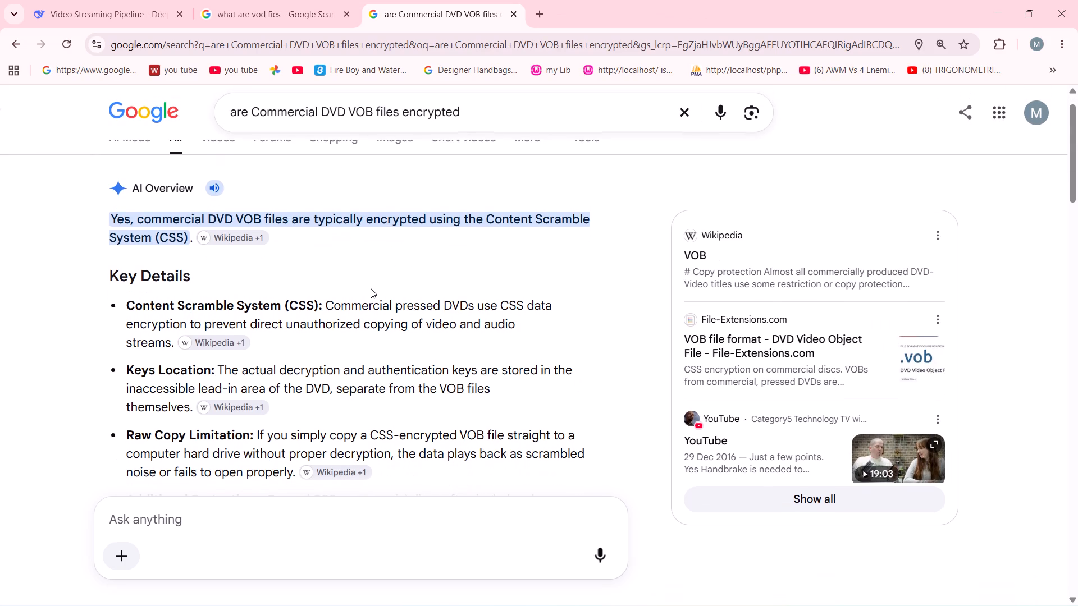
click(339, 310)
drag(339, 310, 517, 307)
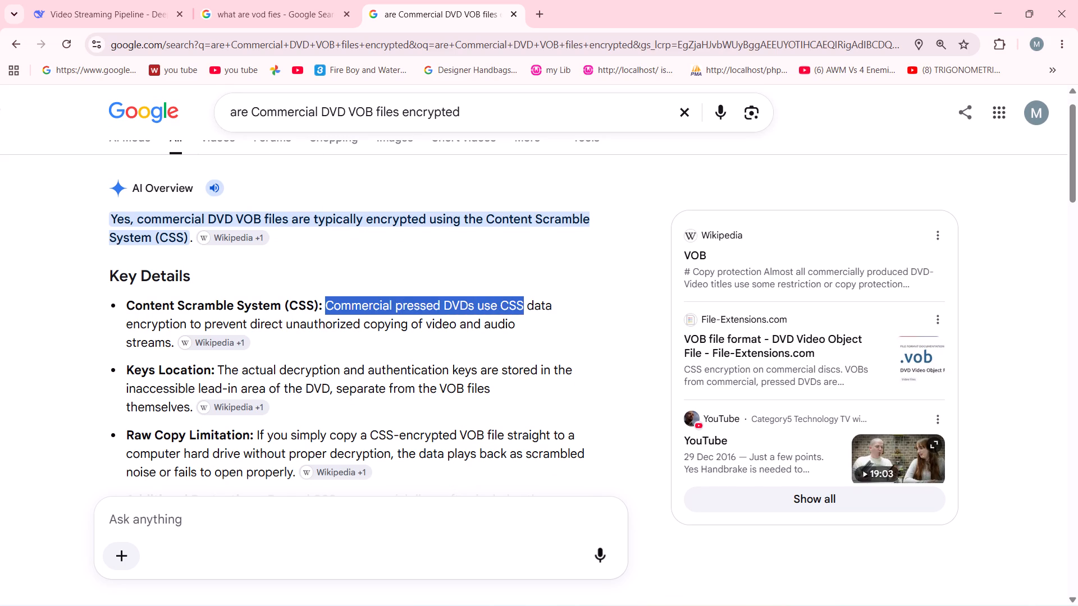
drag(517, 307, 131, 298)
click(131, 298)
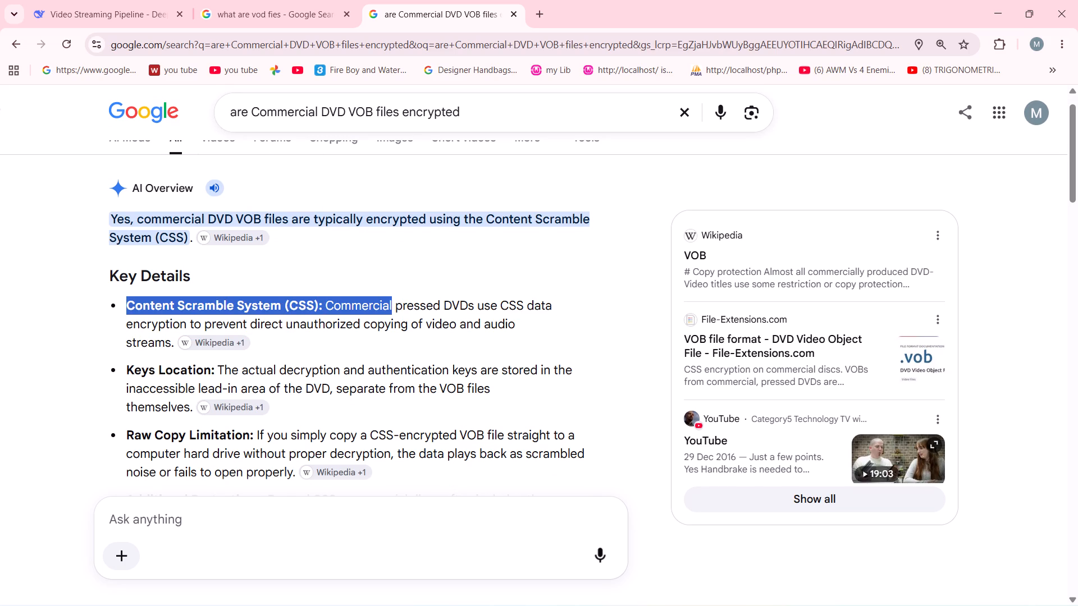
drag(131, 298, 167, 338)
key(ctrl+c)
key(alt+Tab)
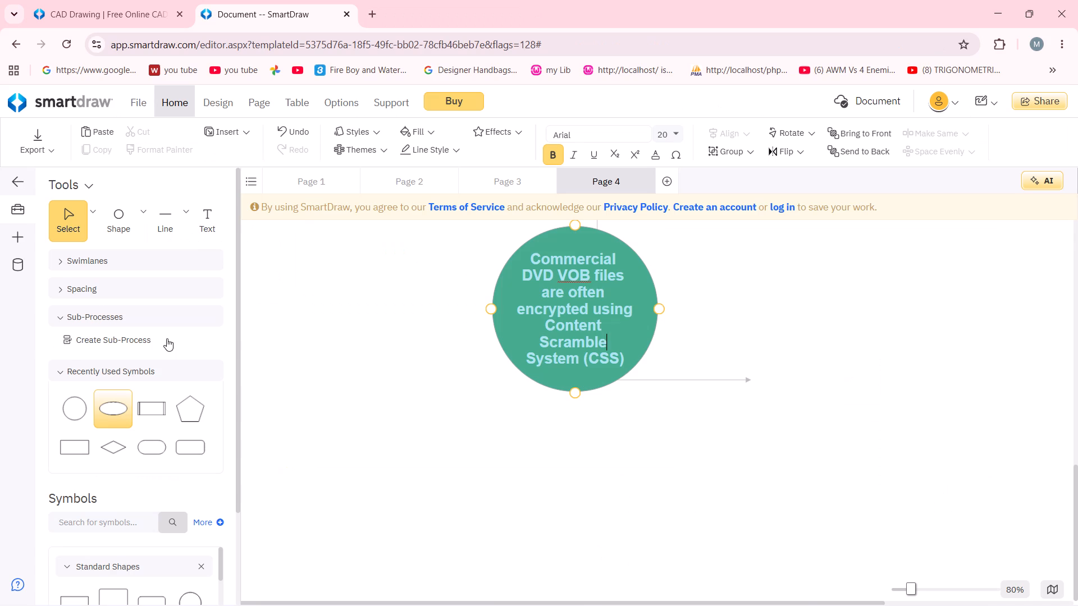
click(764, 378)
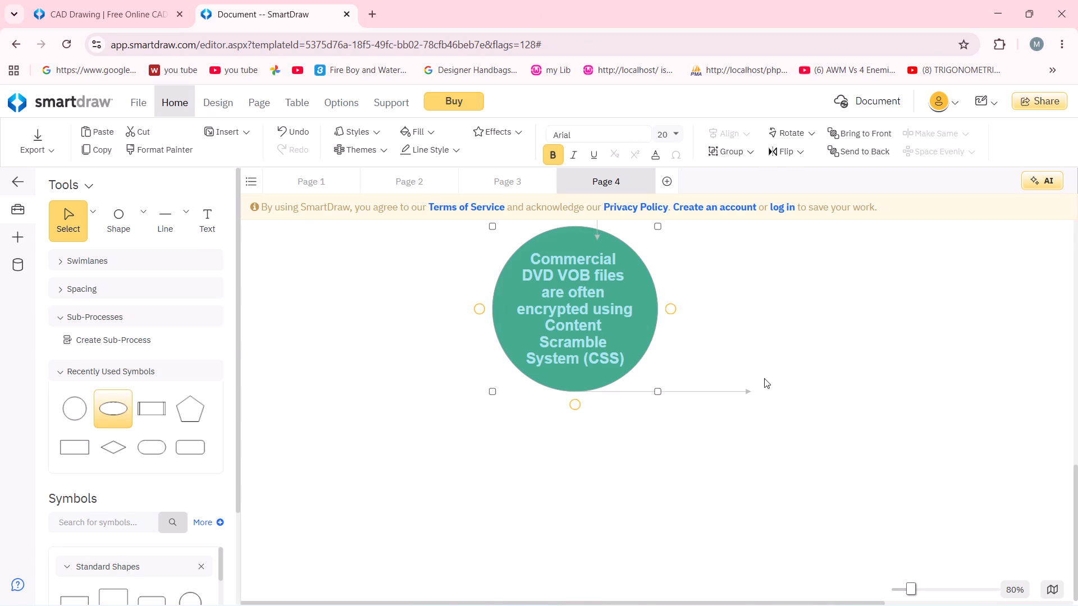
click(755, 393)
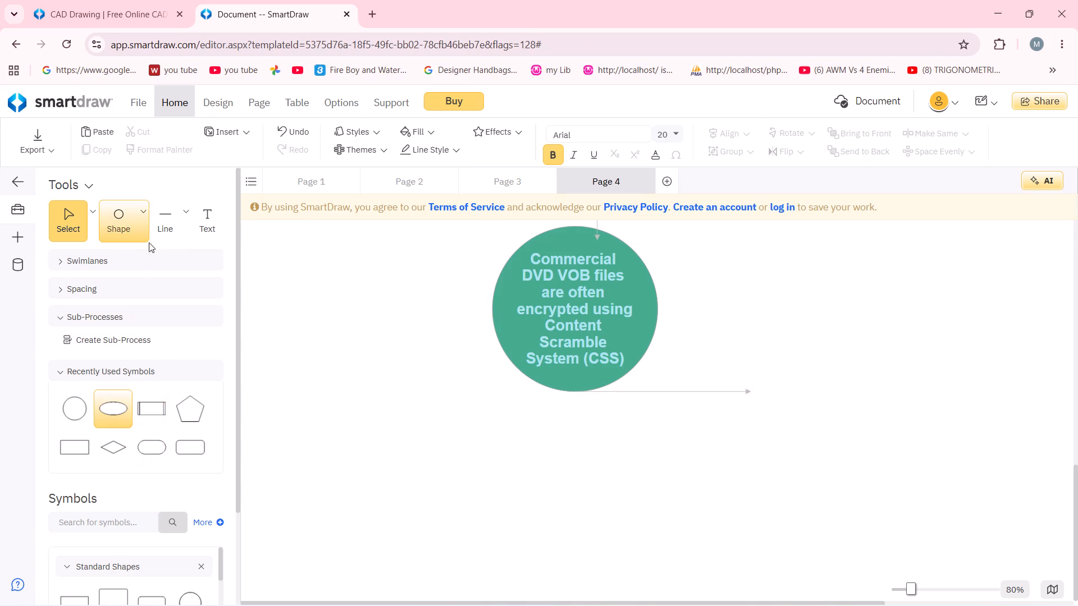
click(211, 228)
click(779, 397)
key(ctrl+v)
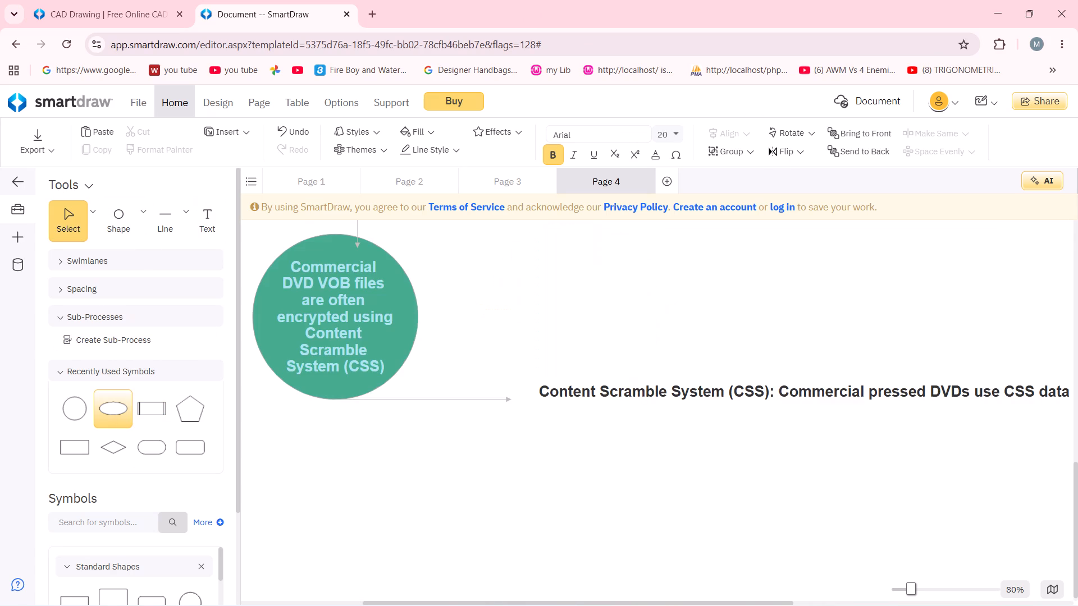
scroll(779, 397, left, 3)
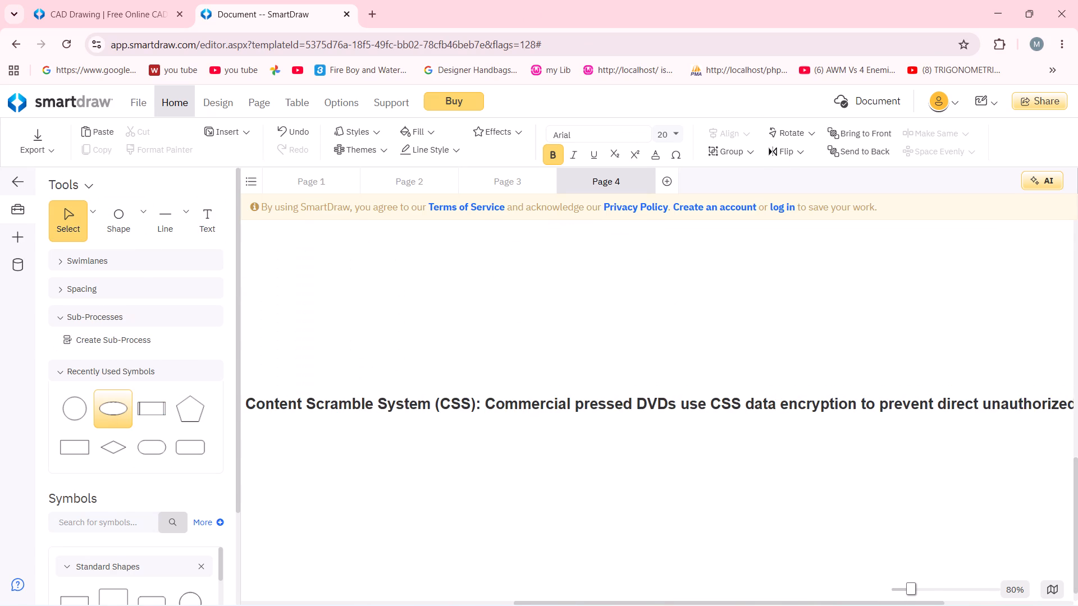
Set the font size of the entire Content Scramble System (CSS) note to 16.
click(262, 402)
key(Left)
key(Left)
key(shift+End)
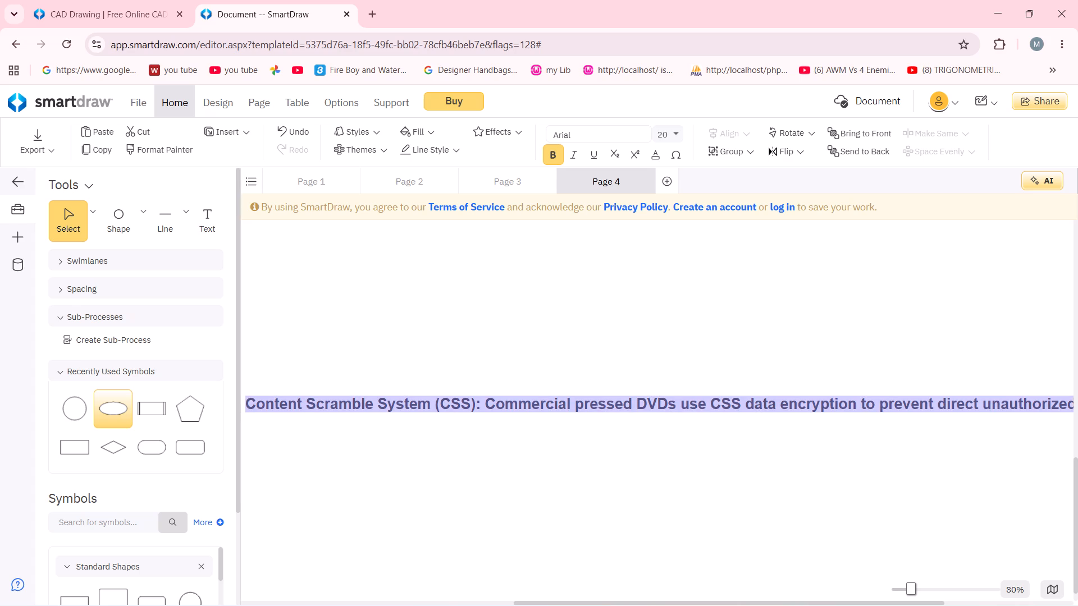
click(677, 132)
click(691, 302)
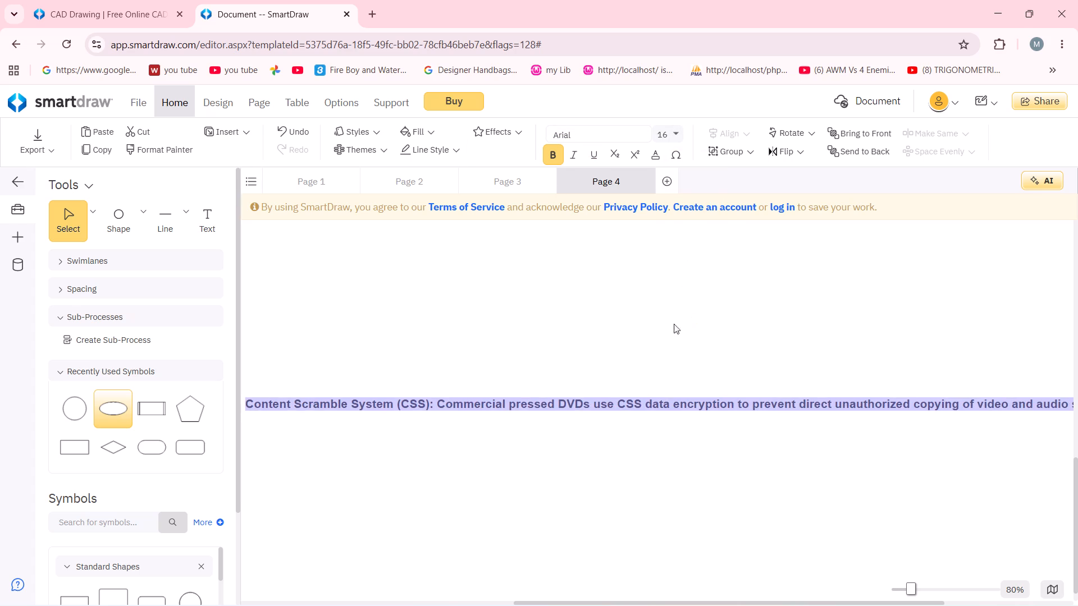
click(638, 429)
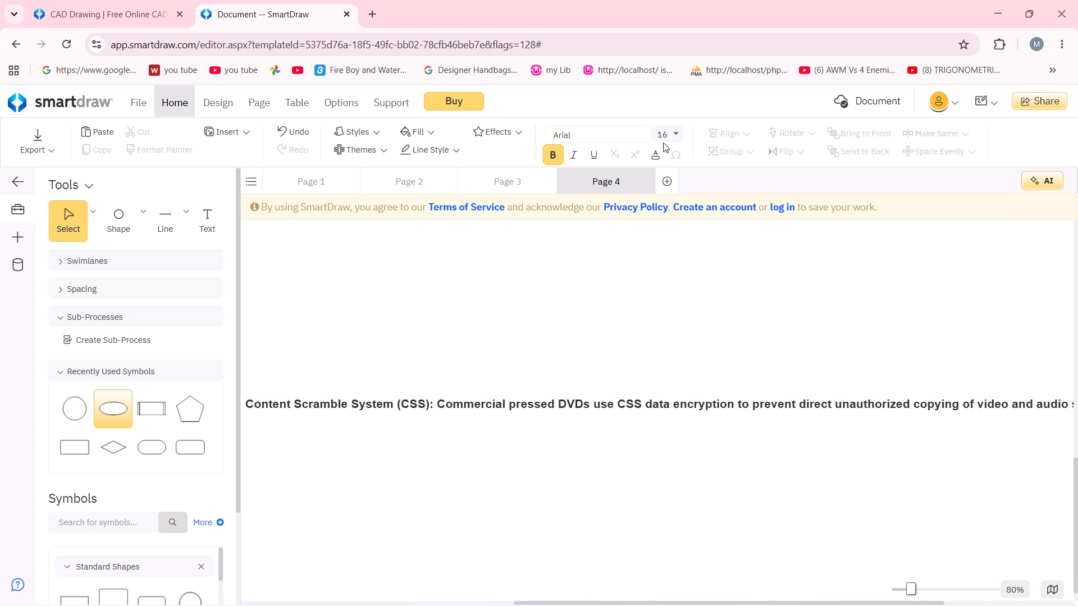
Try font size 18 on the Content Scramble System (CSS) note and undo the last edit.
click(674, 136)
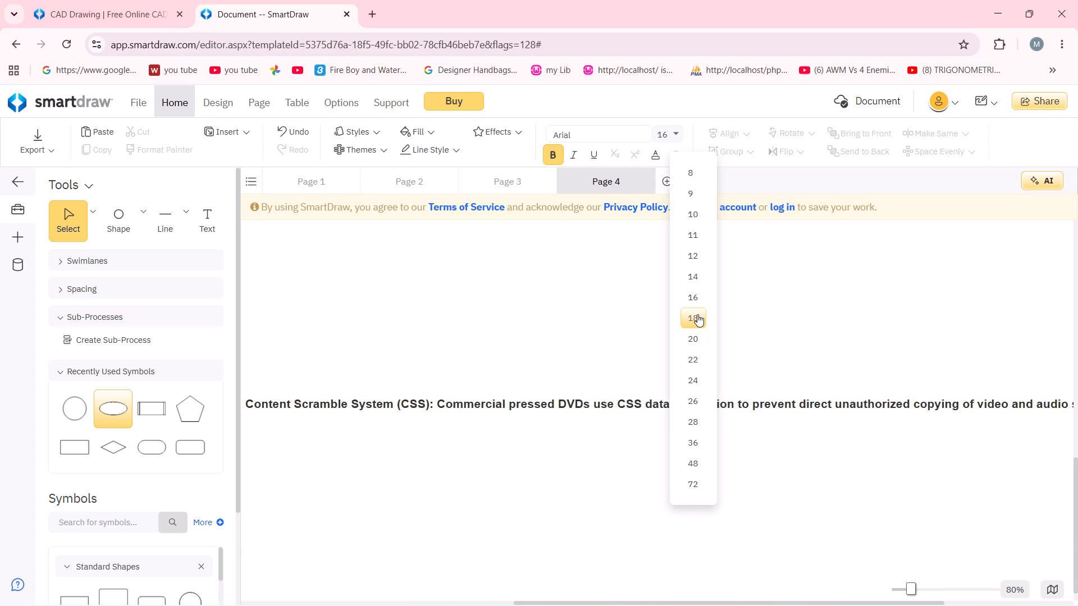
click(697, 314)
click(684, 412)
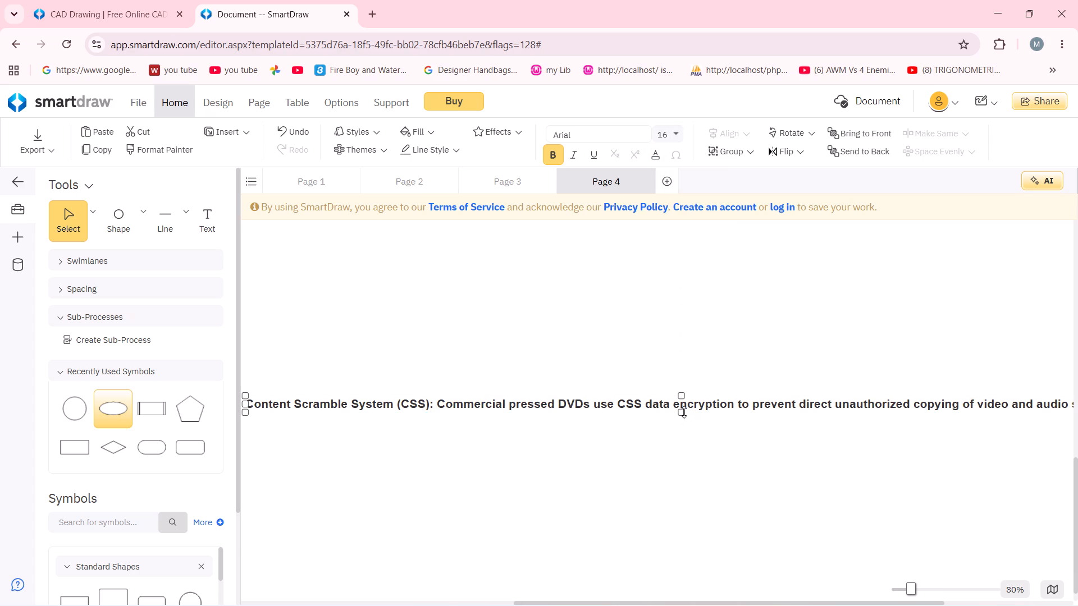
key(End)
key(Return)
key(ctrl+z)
Add an ellipse below the Commercial DVD VOB files circle, linked to it by a vertical arrow.
scroll(684, 412, right, 3)
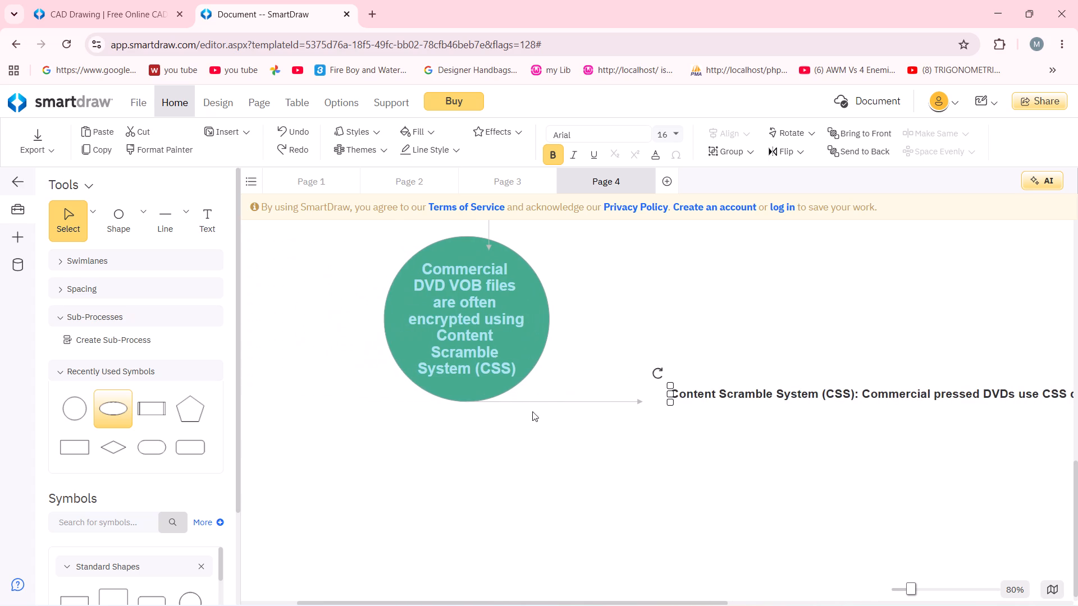
click(505, 385)
drag(475, 416, 479, 458)
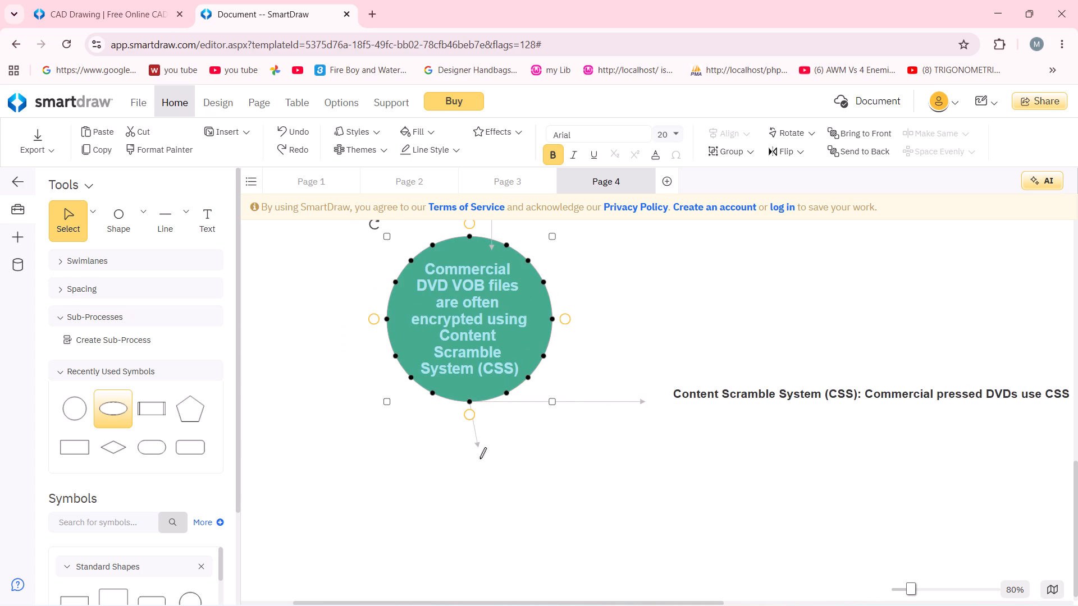
drag(479, 458, 465, 502)
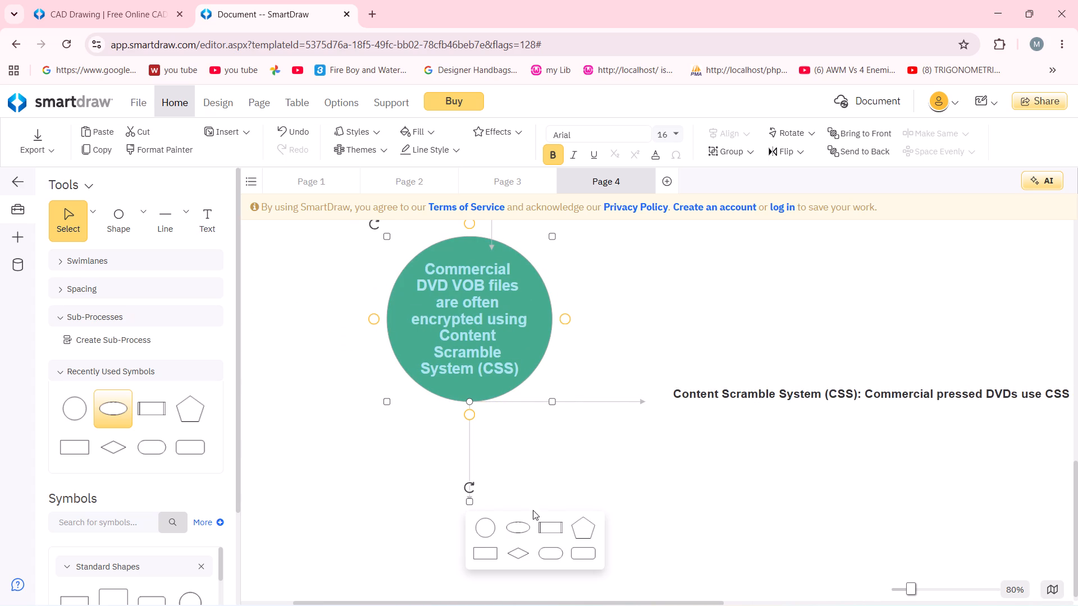
click(515, 532)
Extend the chain from the ellipse with a small circle and a rectangle in a row, each linked by an arrow.
drag(523, 524, 627, 517)
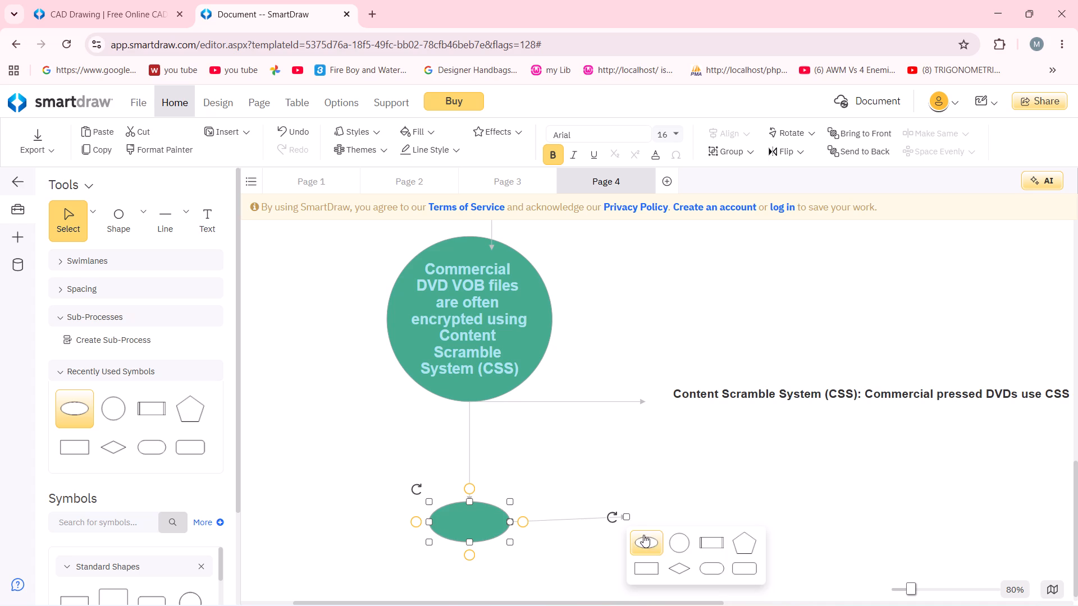
click(680, 540)
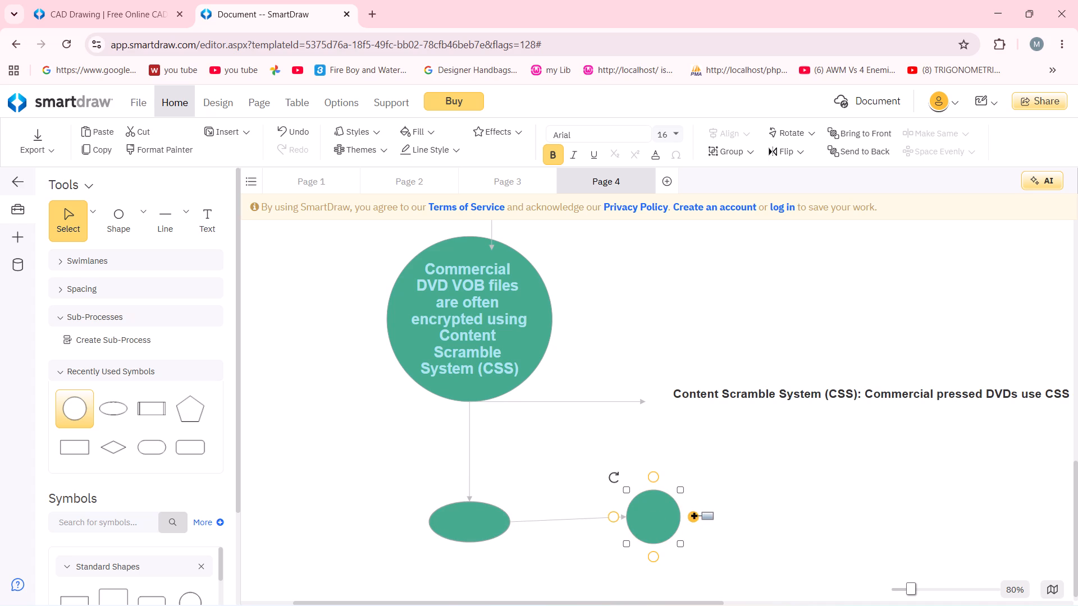
drag(694, 515, 830, 516)
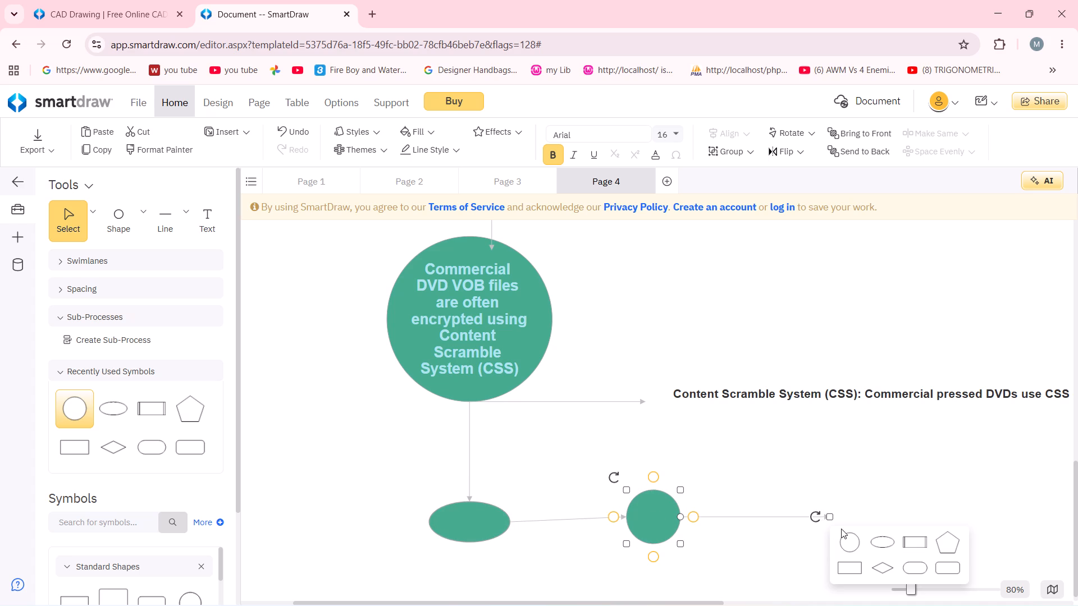
click(855, 561)
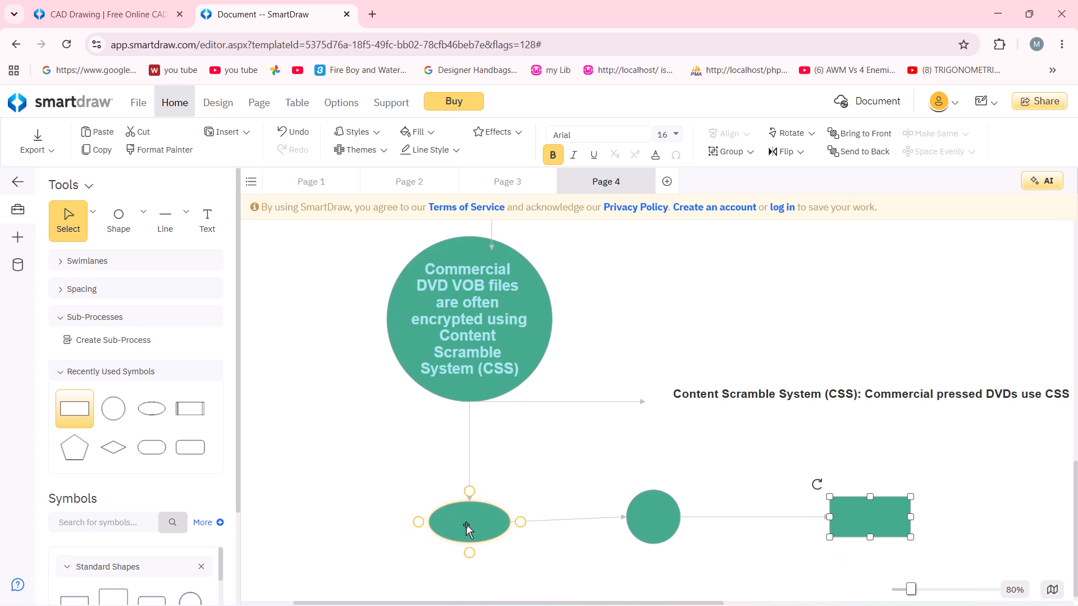
Move the ellipse further away from the small circle and enlarge it in both width and height.
click(467, 525)
drag(464, 539, 386, 543)
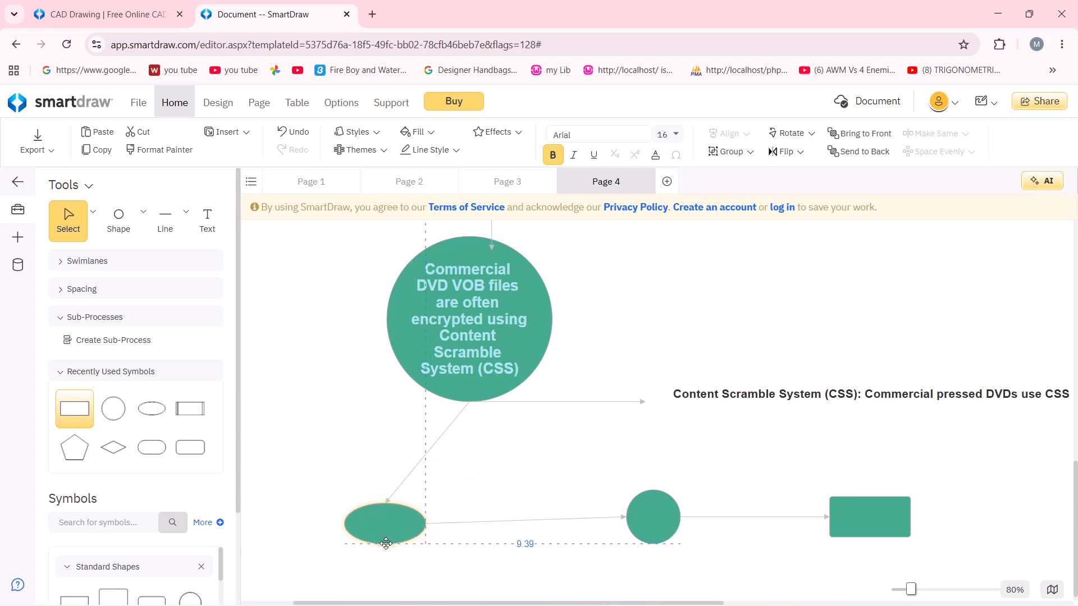
drag(386, 543, 344, 525)
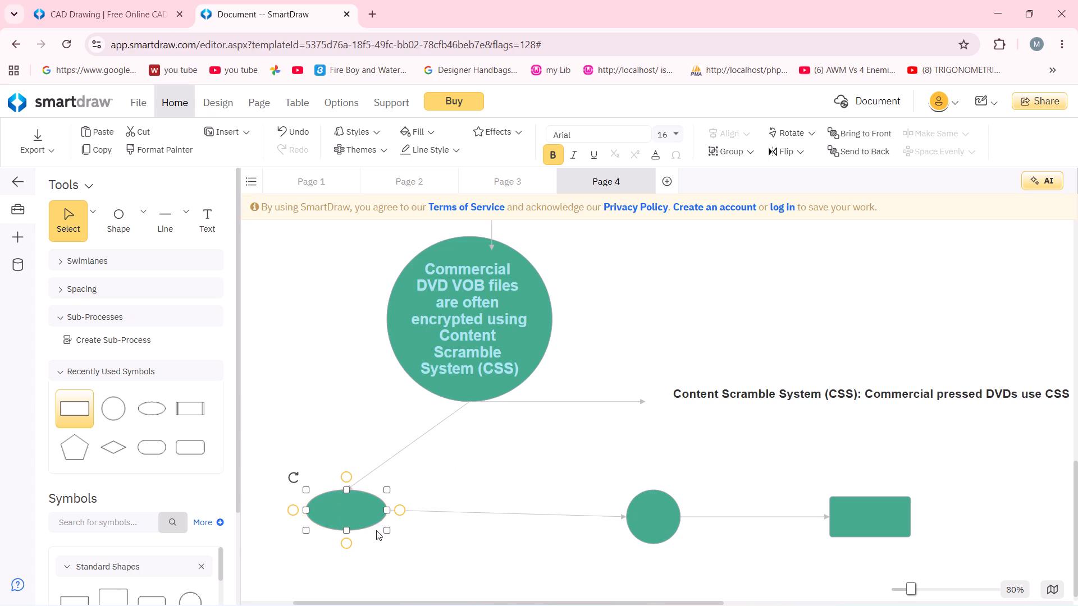
drag(389, 531, 478, 550)
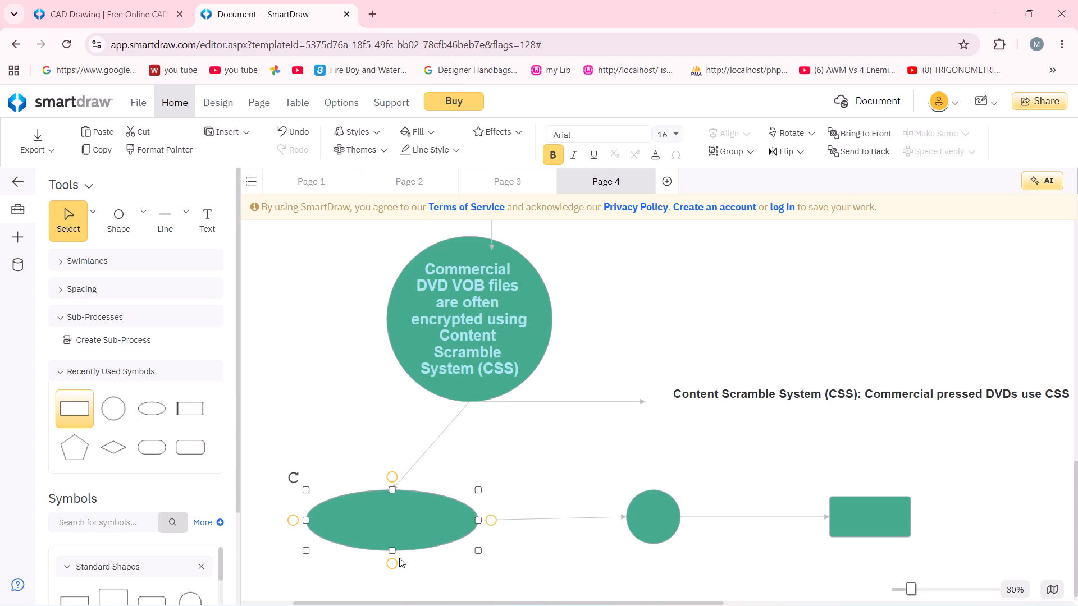
click(392, 561)
drag(390, 551, 388, 585)
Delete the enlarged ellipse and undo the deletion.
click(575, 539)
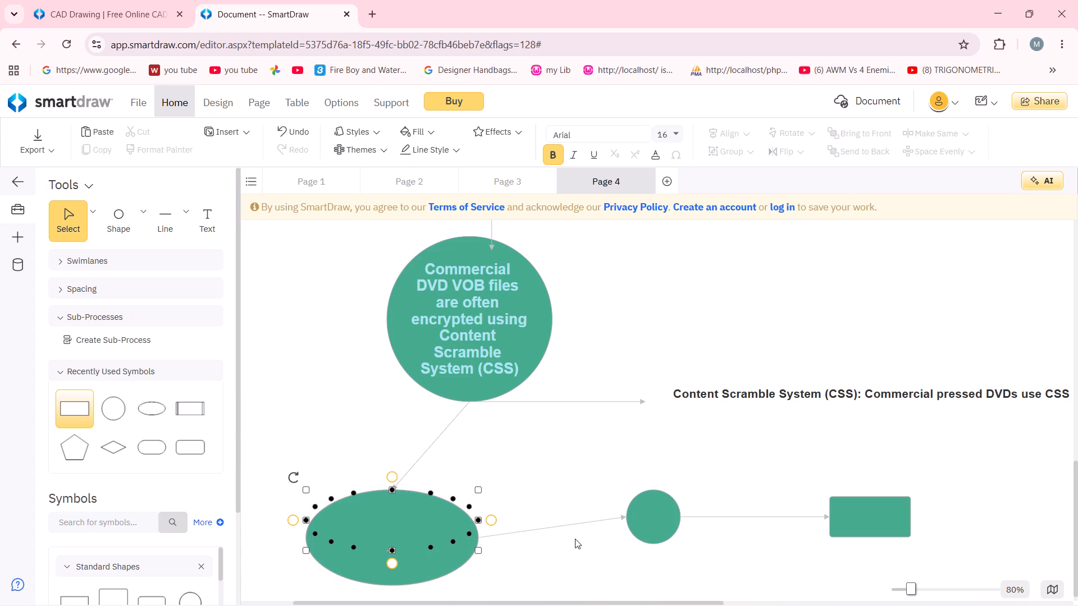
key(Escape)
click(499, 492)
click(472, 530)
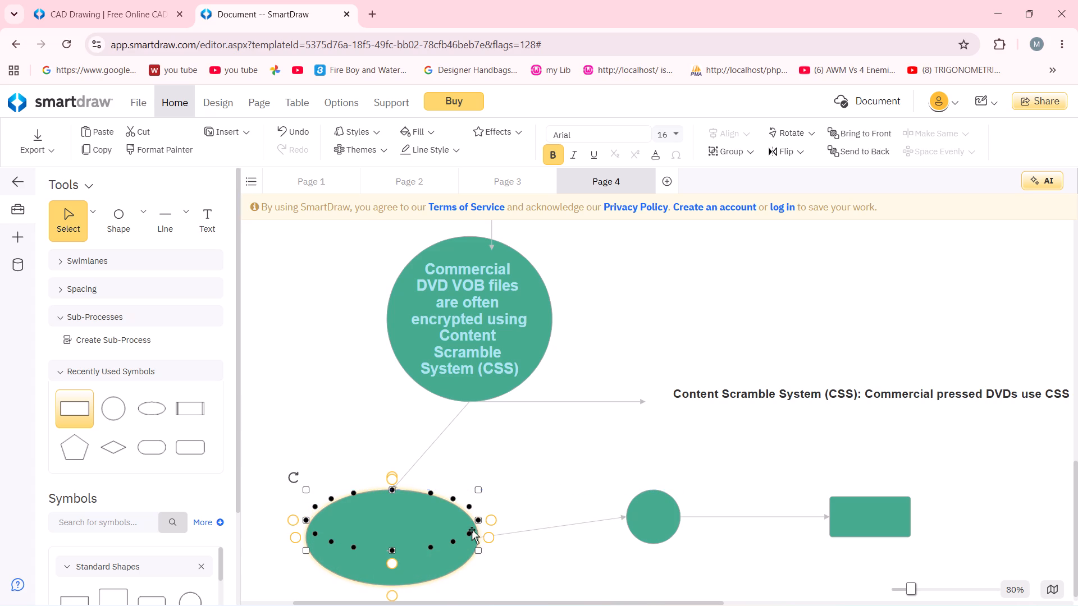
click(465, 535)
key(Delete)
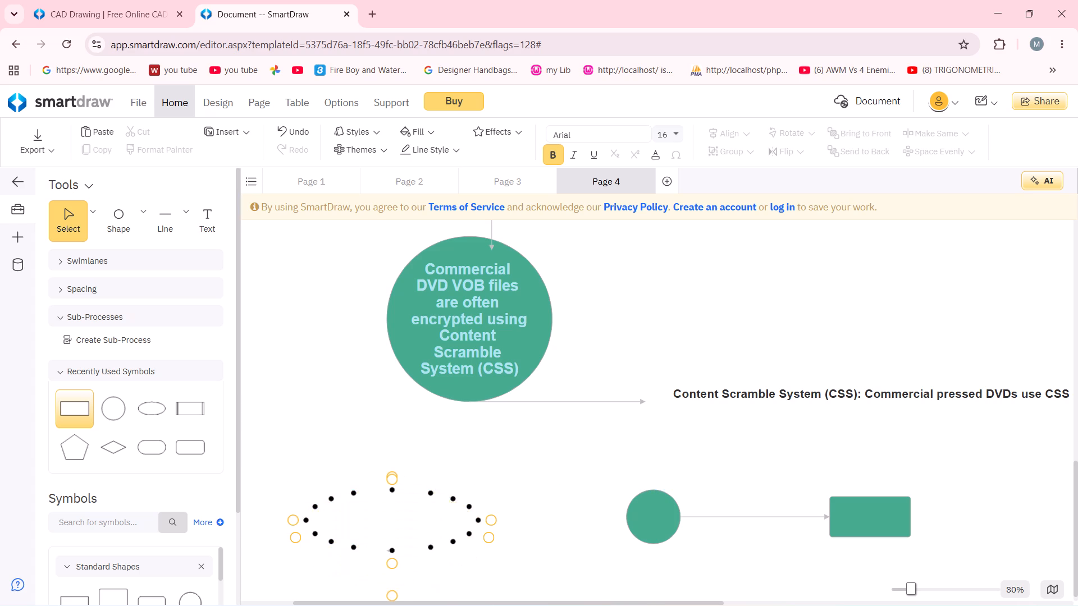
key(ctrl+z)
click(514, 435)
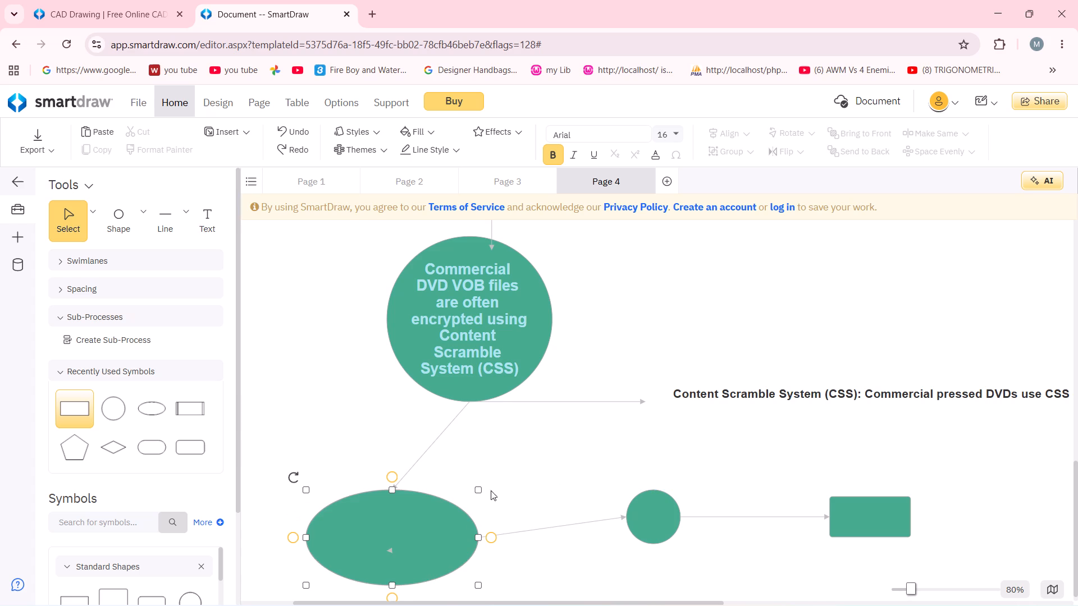
Close the encryption search and copy the "modern operating systems" clause, through "encrypted streams,", from Google's How to Play VOB Files section into the ellipse.
double_click(417, 534)
key(alt+Tab)
click(411, 412)
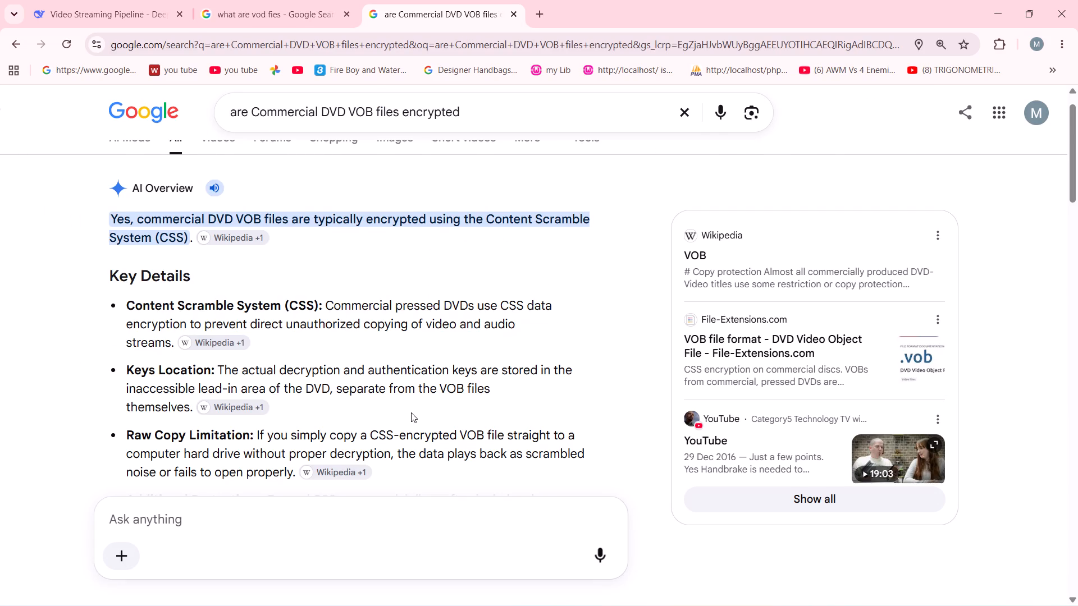
key(ctrl+w)
scroll(411, 412, down, 1)
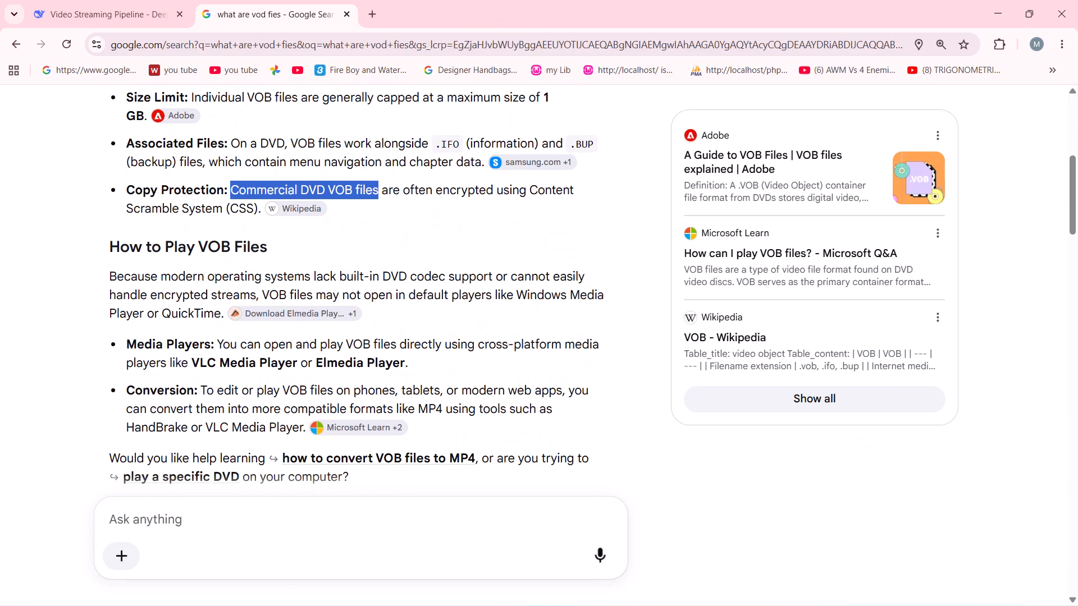
scroll(337, 397, down, 1)
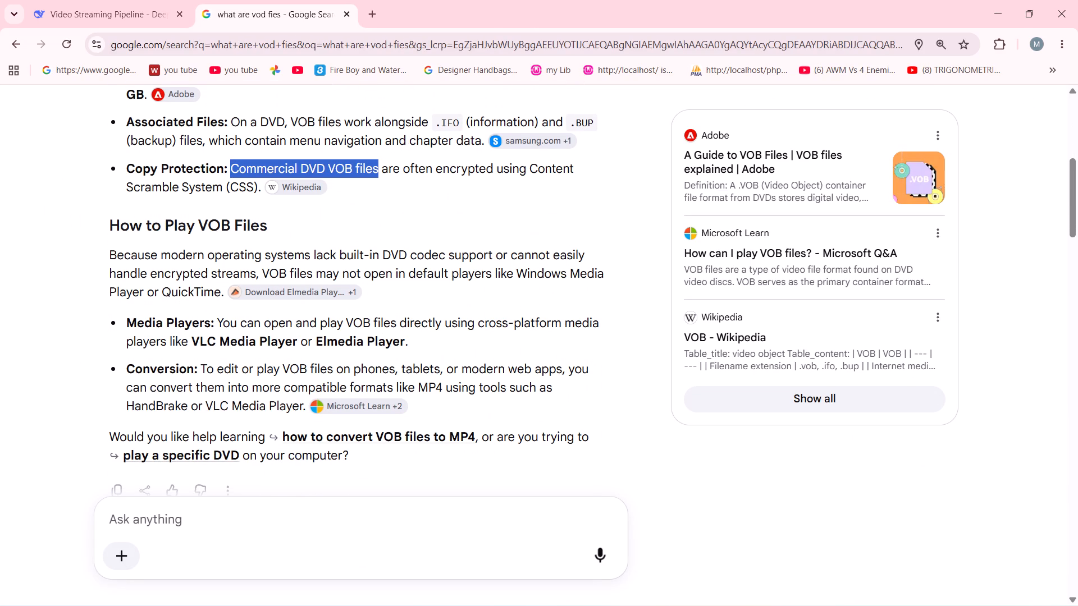
drag(166, 253, 260, 274)
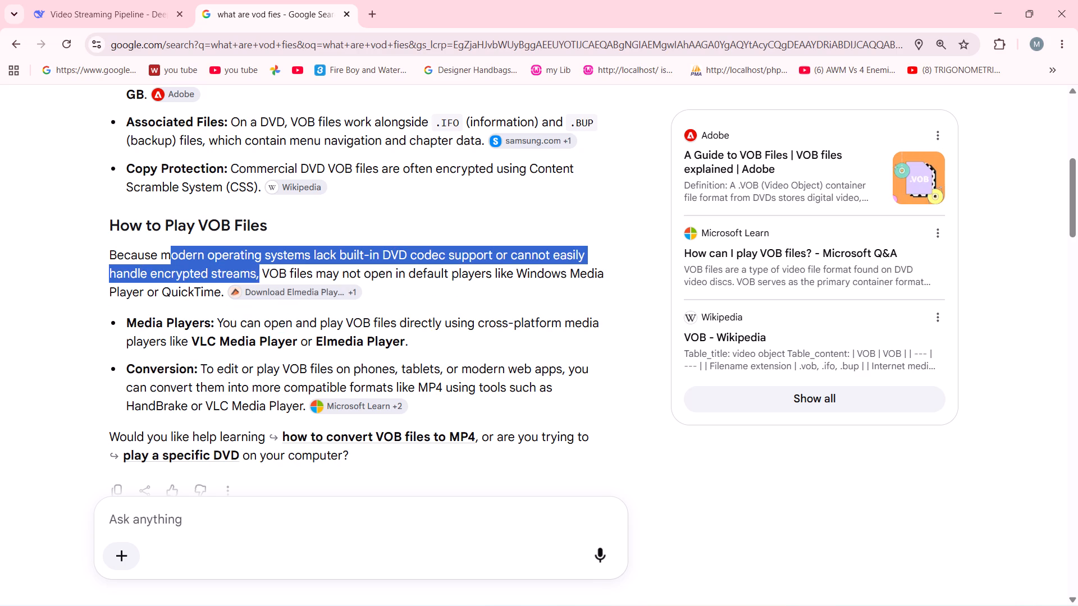
drag(260, 274, 260, 278)
key(ctrl+c)
key(alt+Tab)
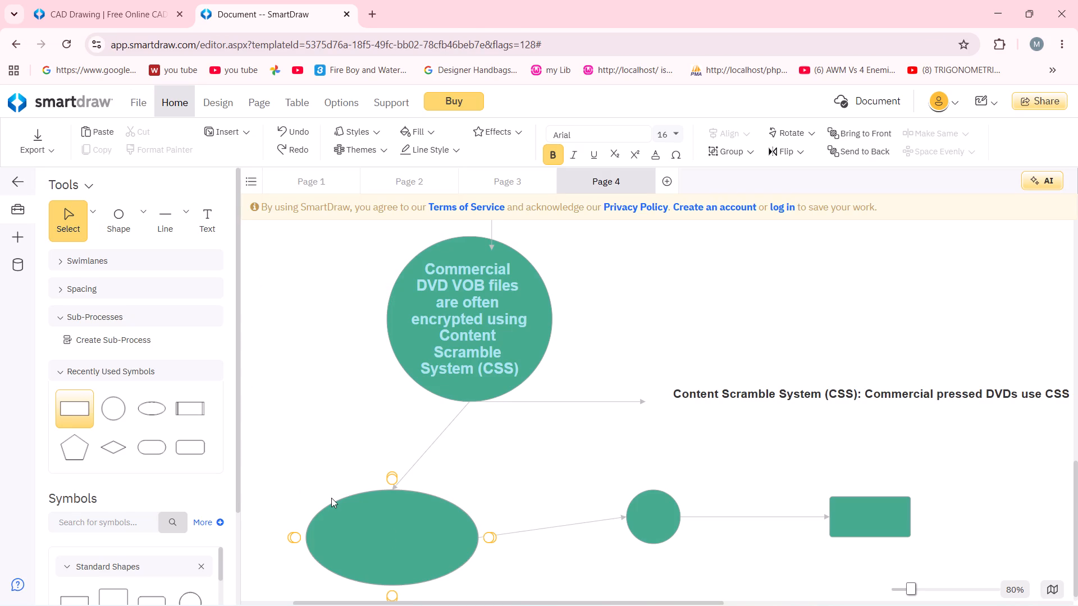
key(ctrl+v)
click(341, 505)
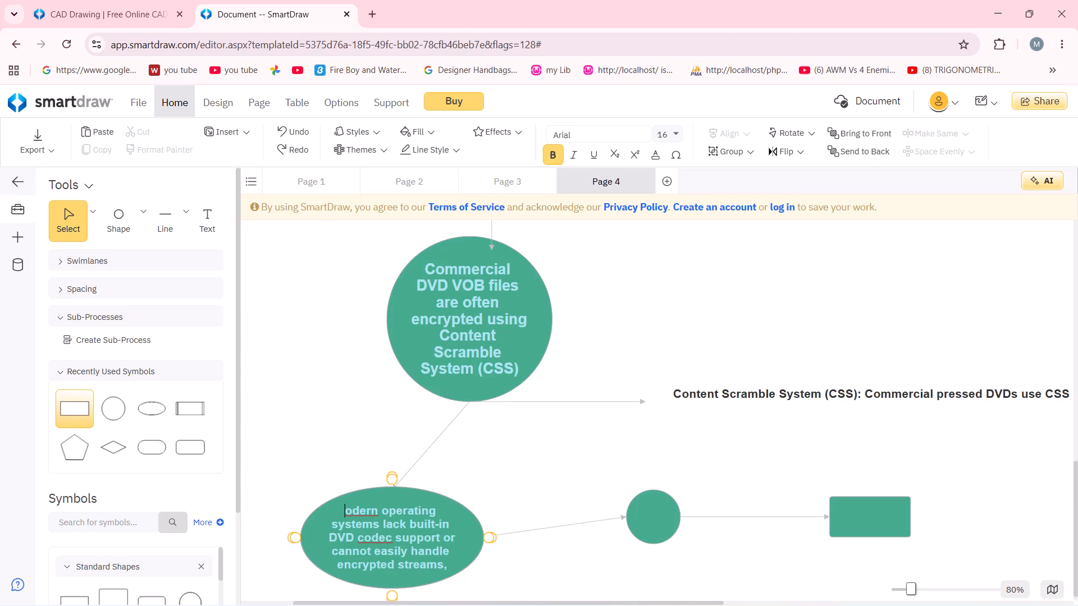
key(m)
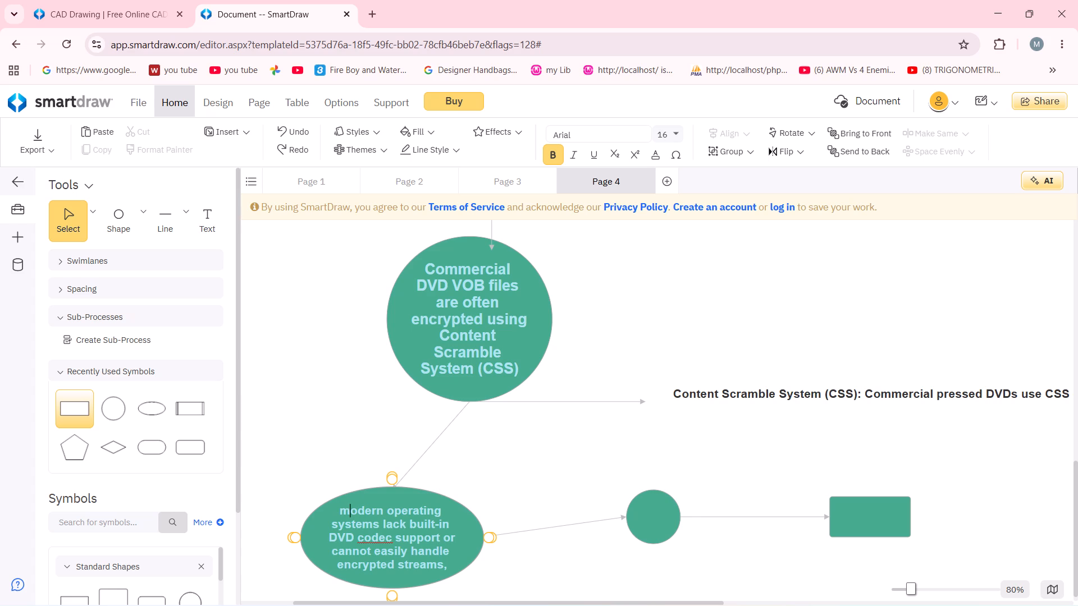
Copy the full Media Players sentence naming VLC Media Player and Elmedia Player from the Google results into the small circle.
click(663, 517)
key(alt+Tab)
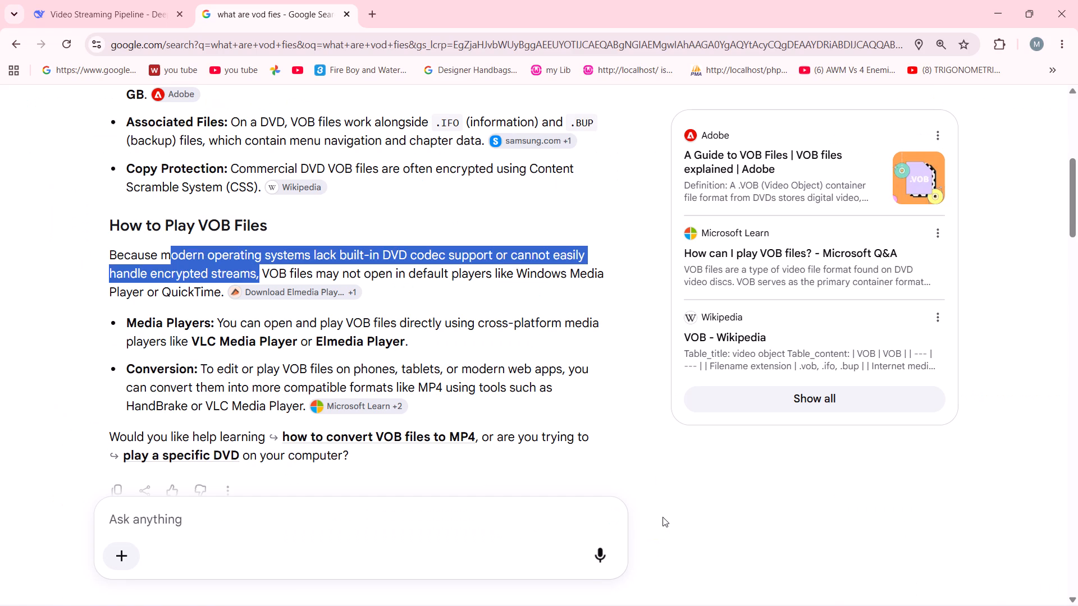
scroll(663, 517, up, 1)
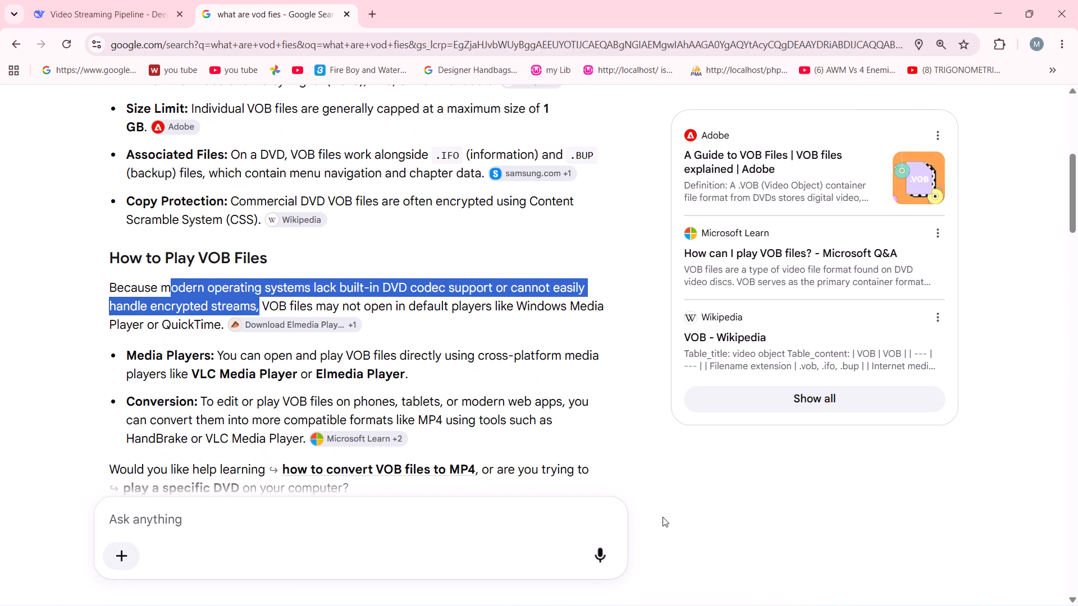
scroll(663, 517, up, 1)
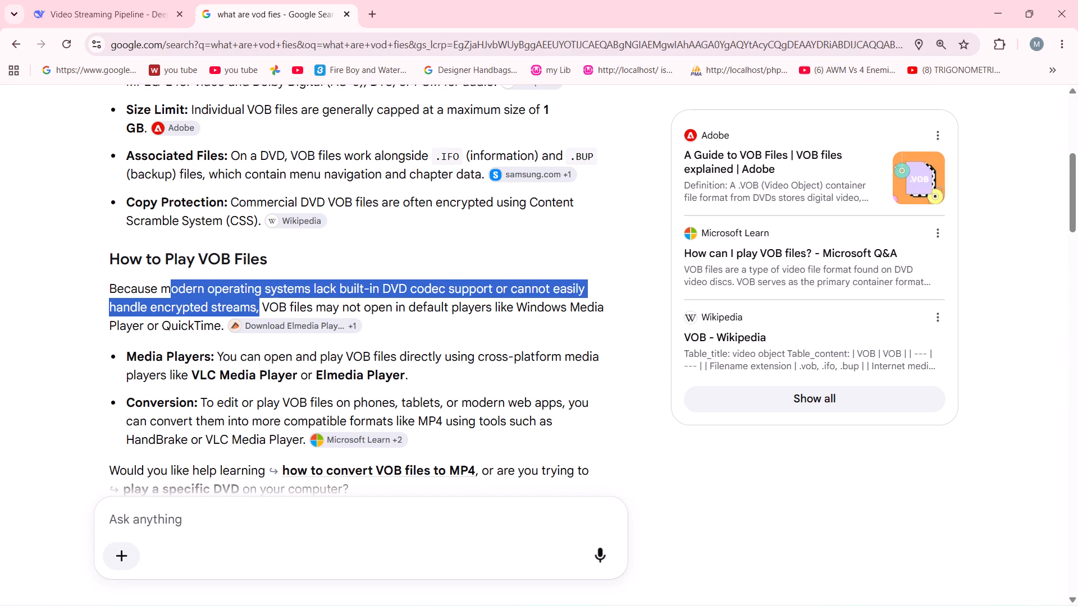
drag(220, 354, 299, 370)
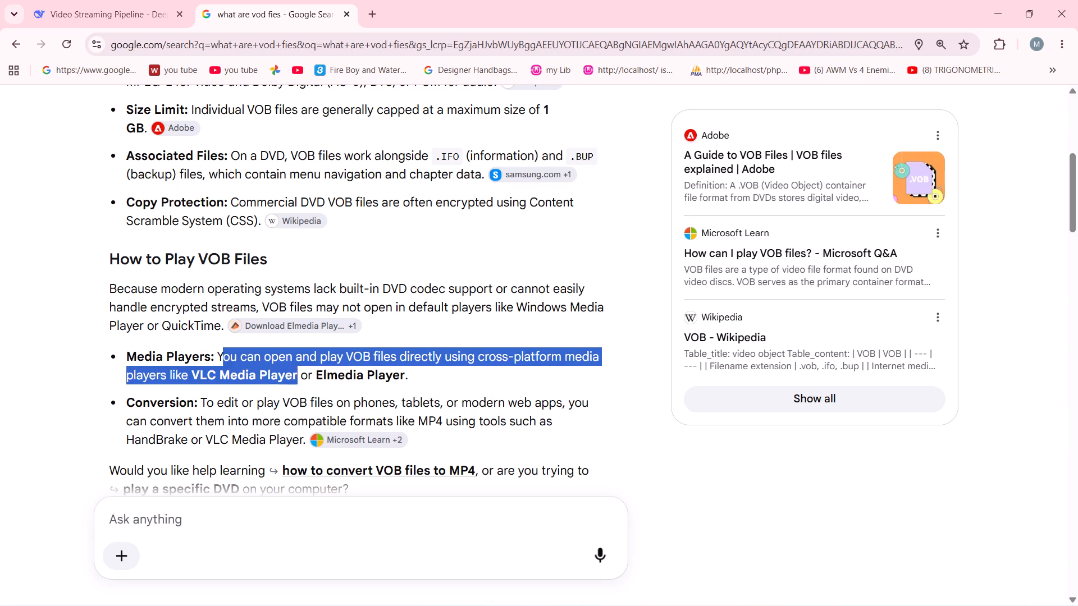
drag(299, 370, 417, 365)
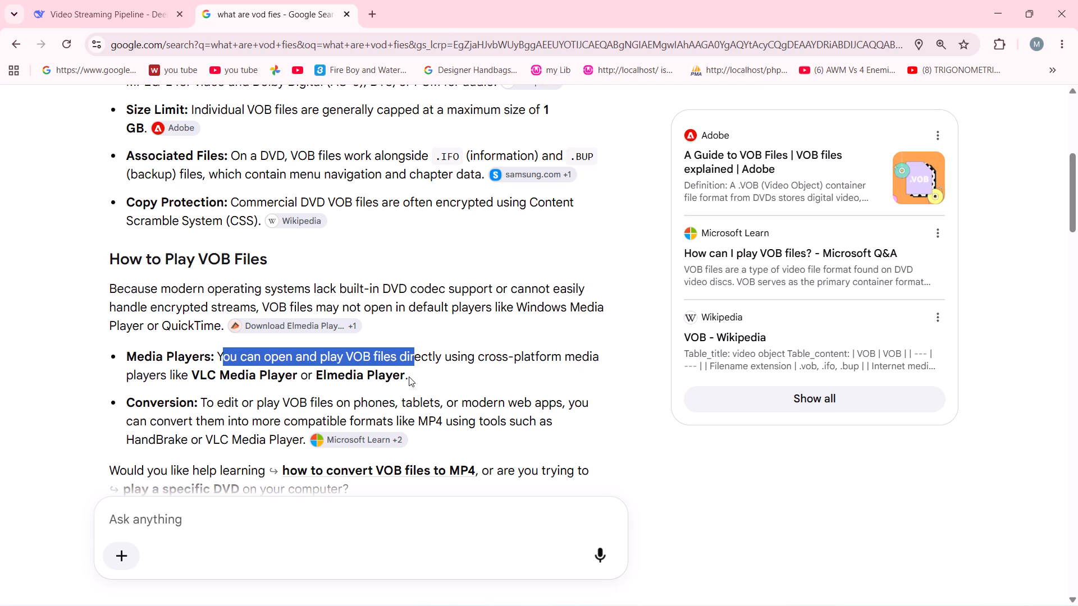
drag(409, 377, 222, 361)
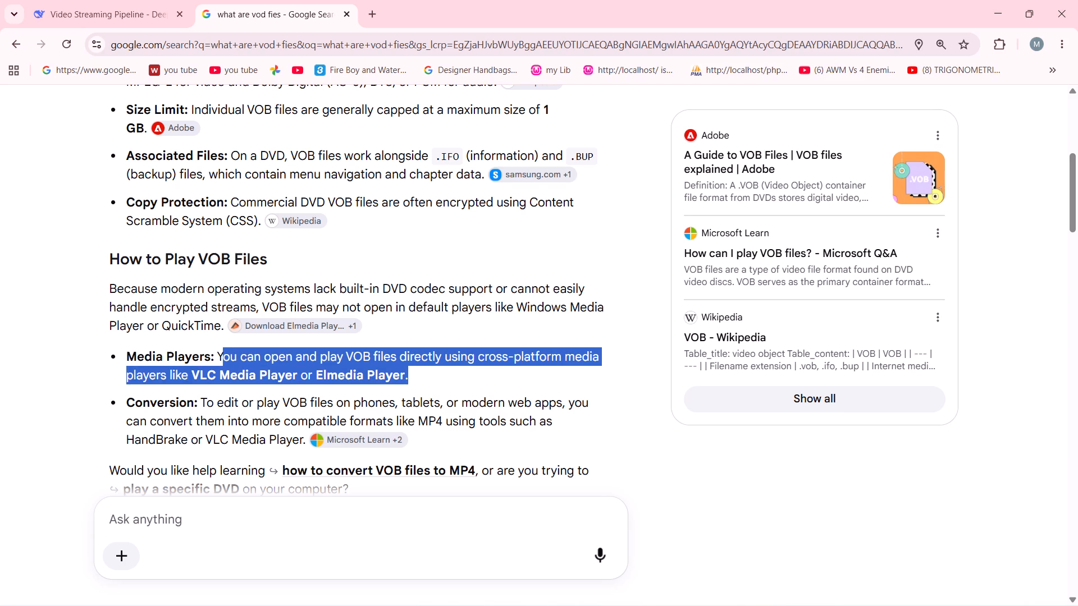
key(Left)
key(shift+Left)
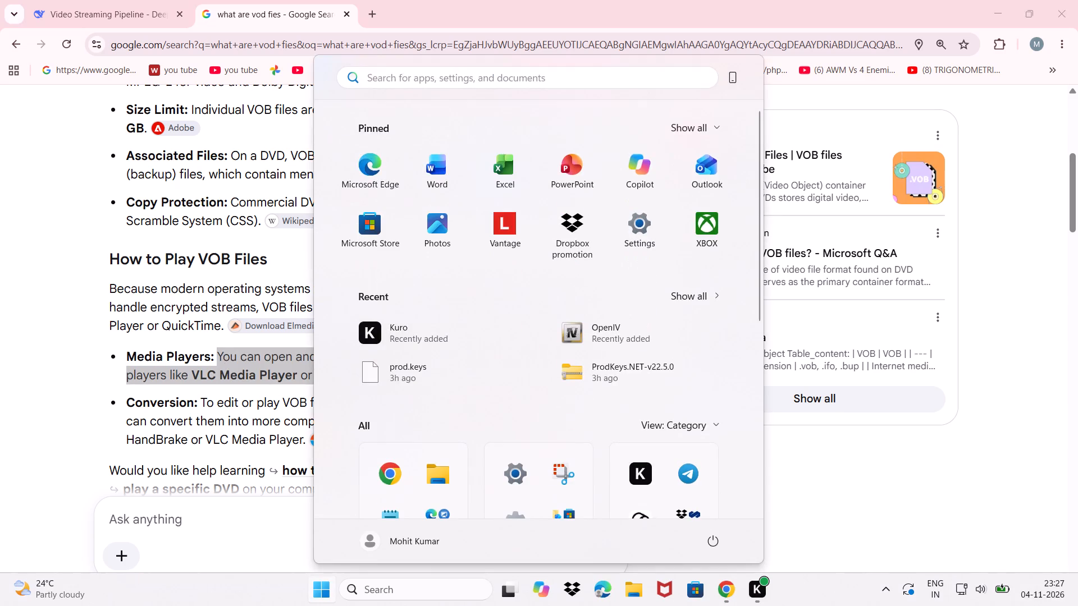
key(ctrl+c)
key(alt+Tab)
double_click(658, 514)
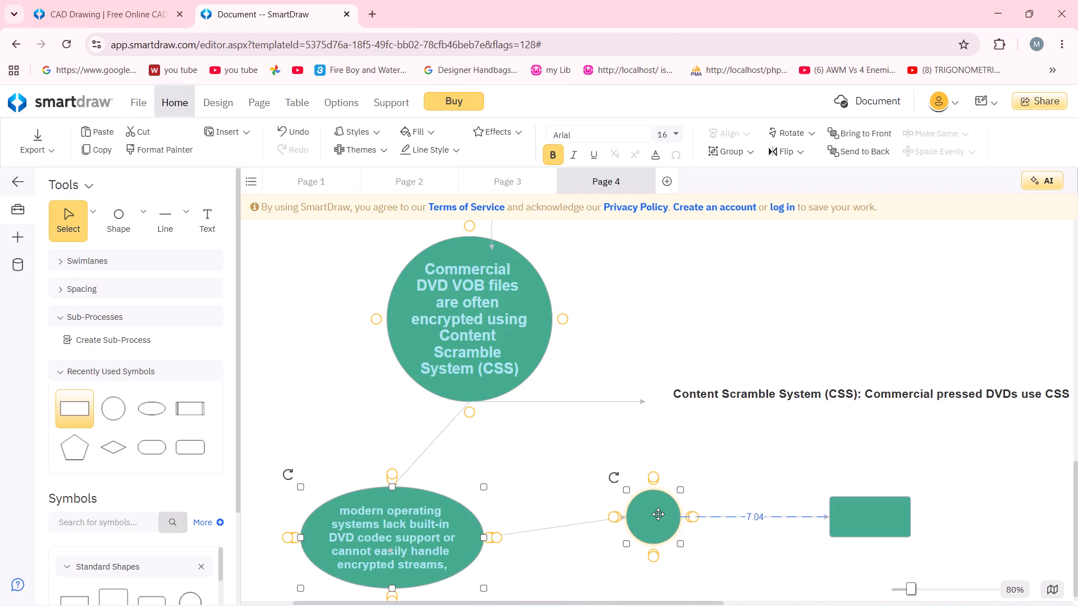
key(ctrl+v)
click(780, 445)
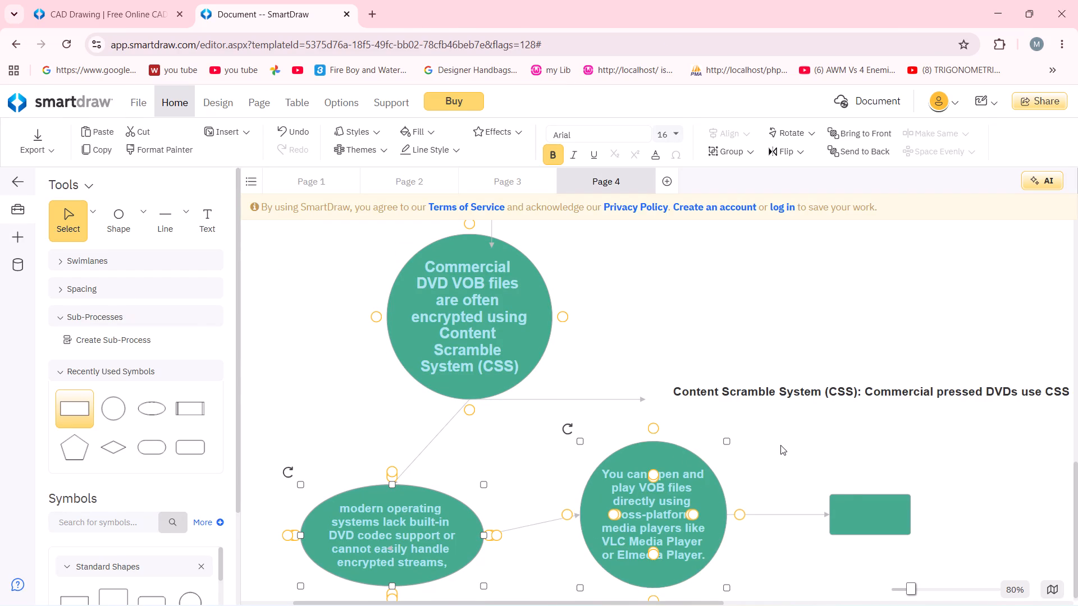
Switch back to the Google VOB results and look at the text following the Media Players point.
key(alt+Tab)
scroll(395, 419, down, 1)
key(alt+Tab)
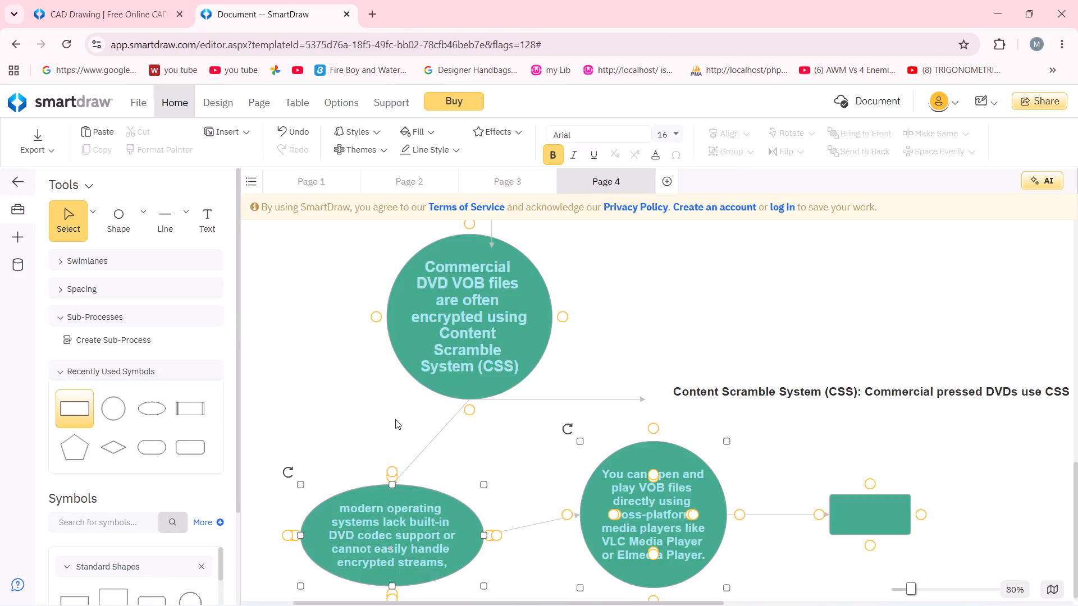
key(alt+Tab)
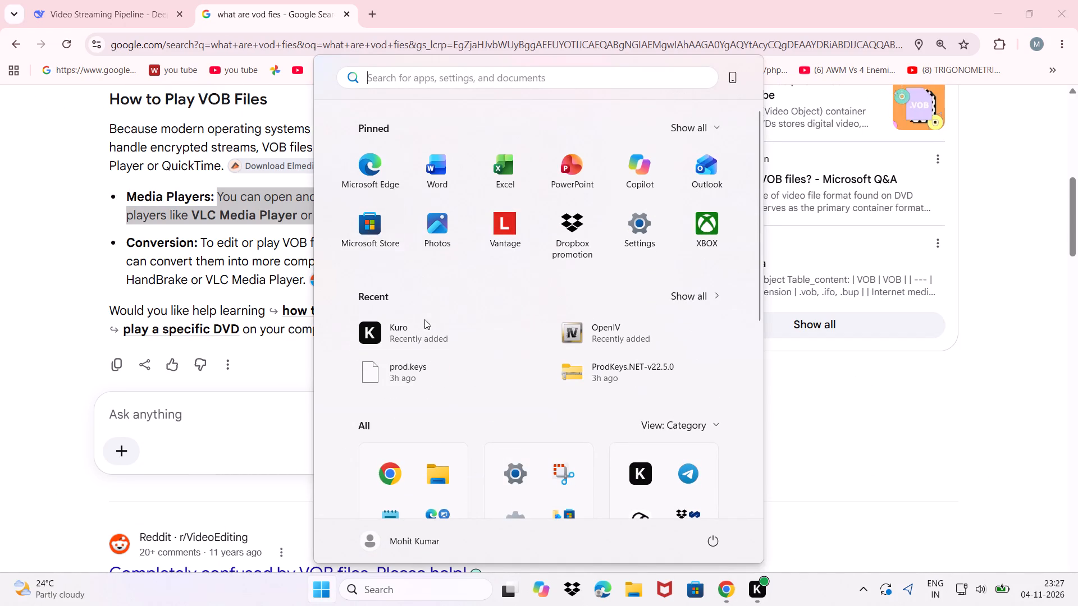